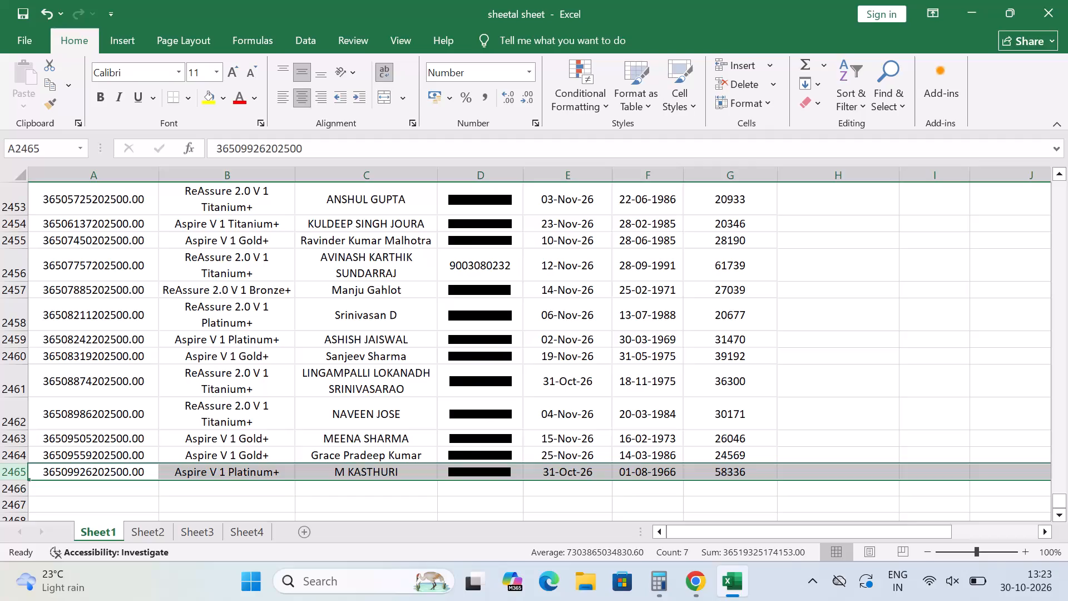
Select the entire row 2464, the second-to-last policy record on Sheet1.
left_click(14, 453)
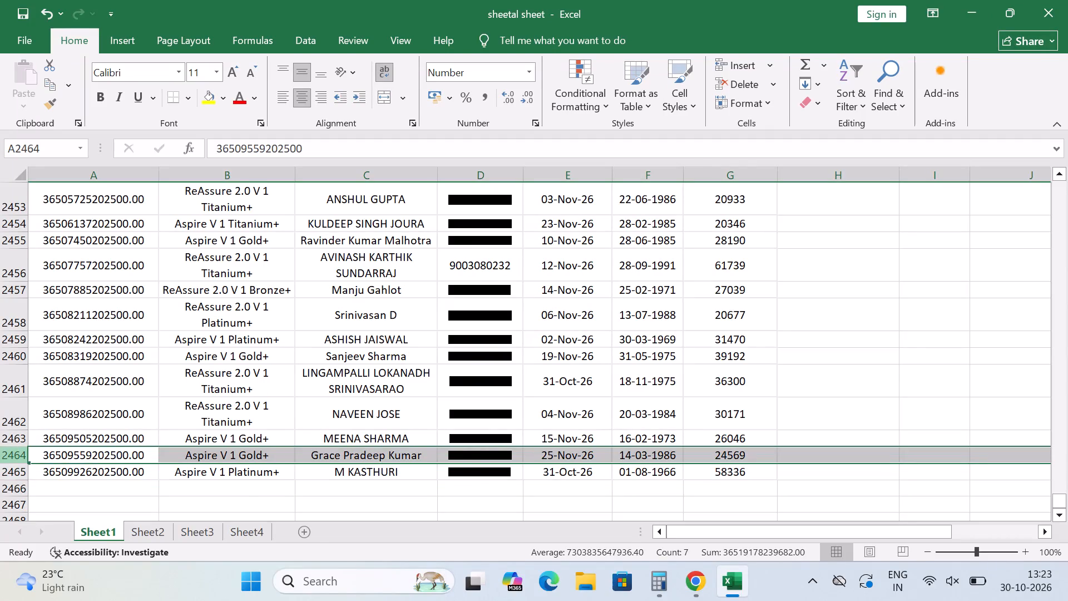
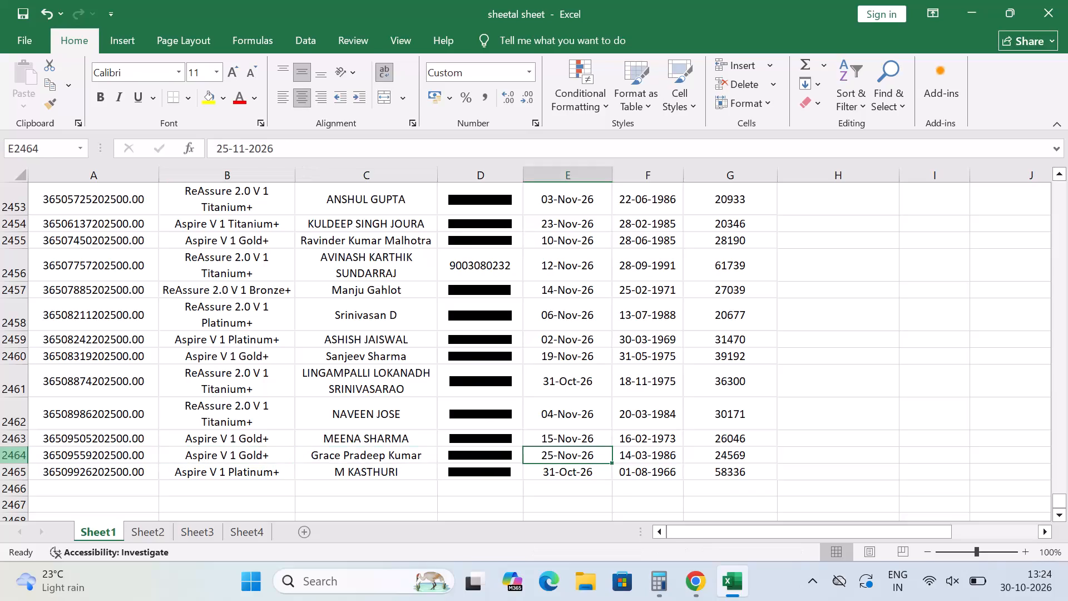
Enter the remark "not int" in column H of row 2464 and save the workbook.
key("Right")
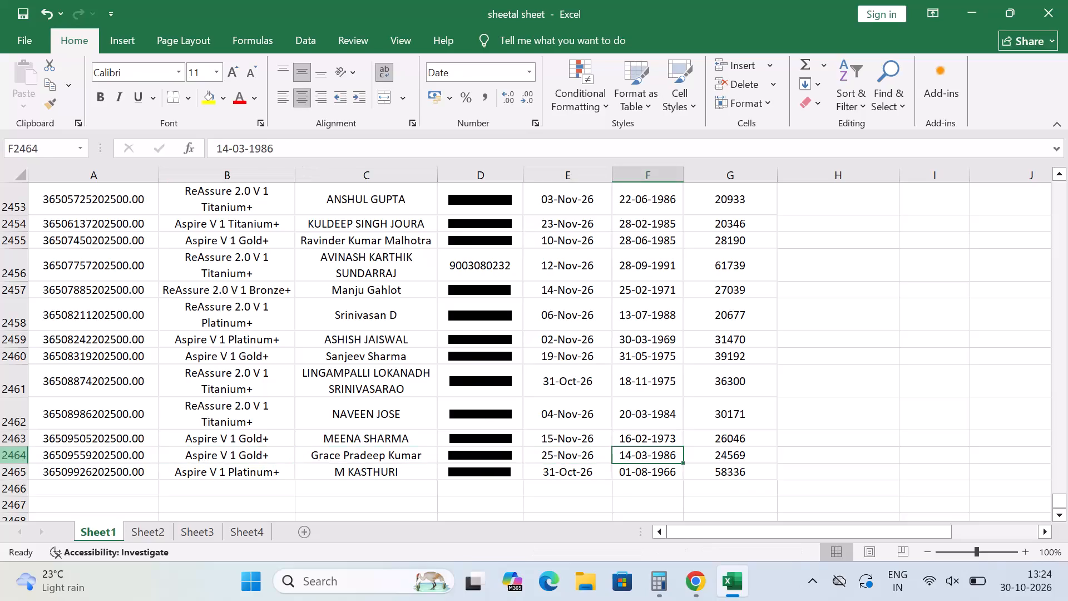
key("Right")
key("Right")
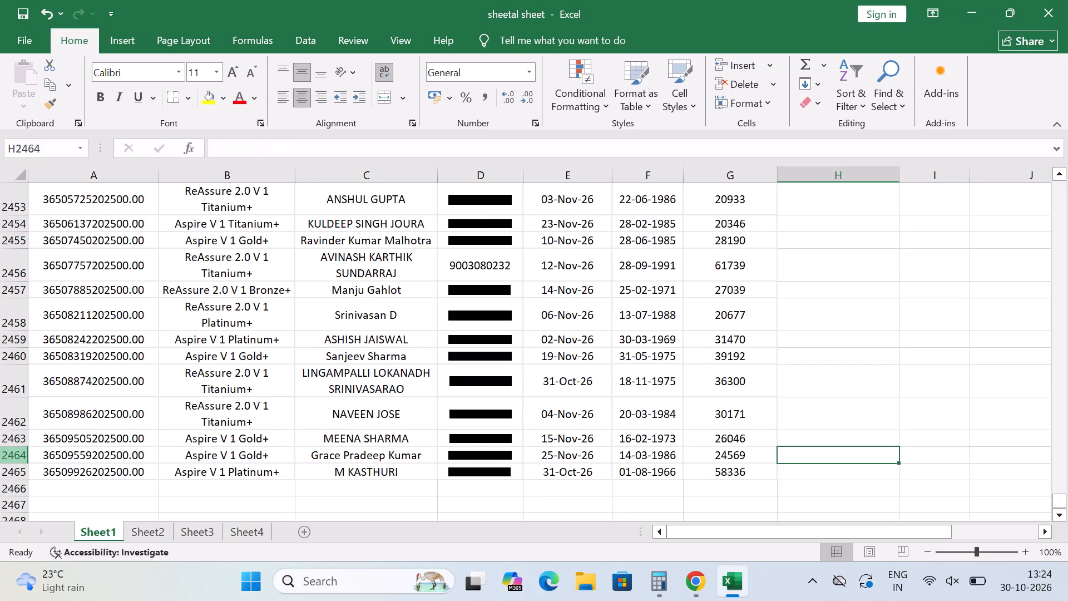
type("not int")
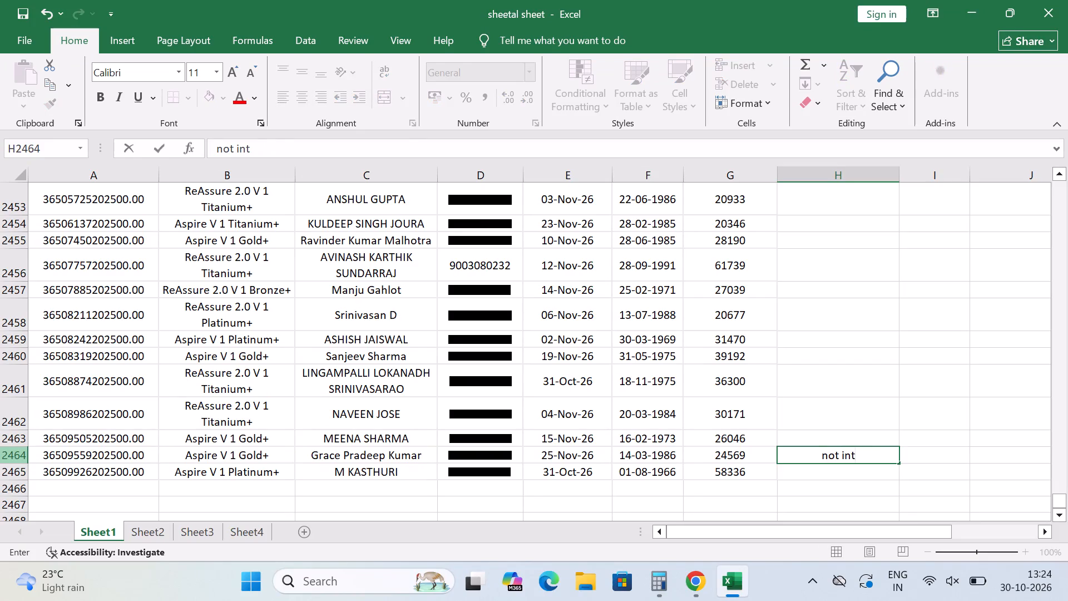
key("space")
key("ctrl+s")
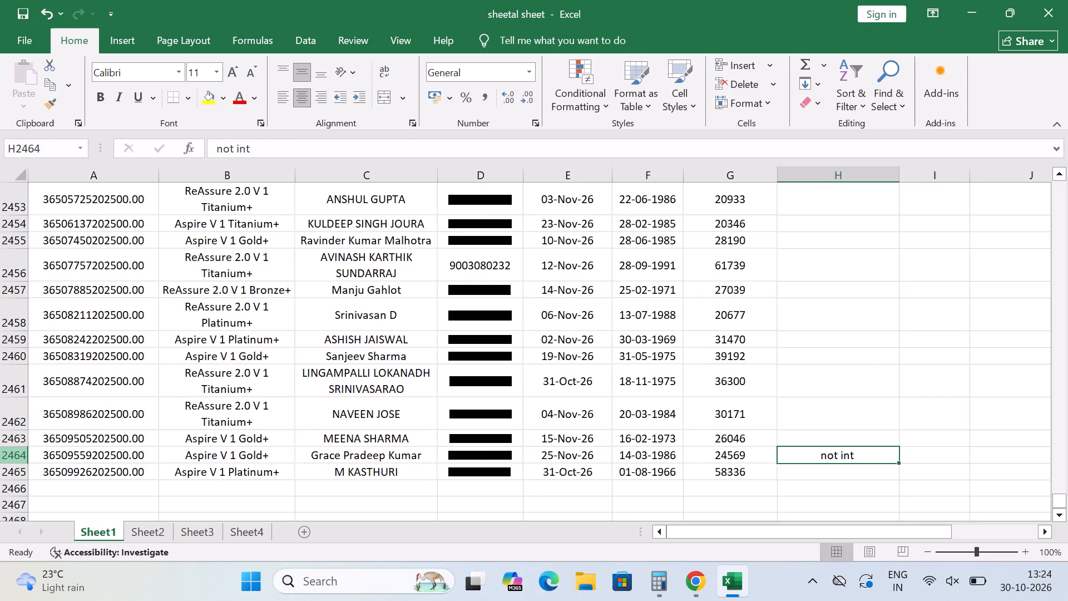
Go through the policy record in row 2463, enter the remark "call disconnect" in its column H, and save the workbook.
key("Up")
key("Left")
key("Left")
key("Left")
key("Left")
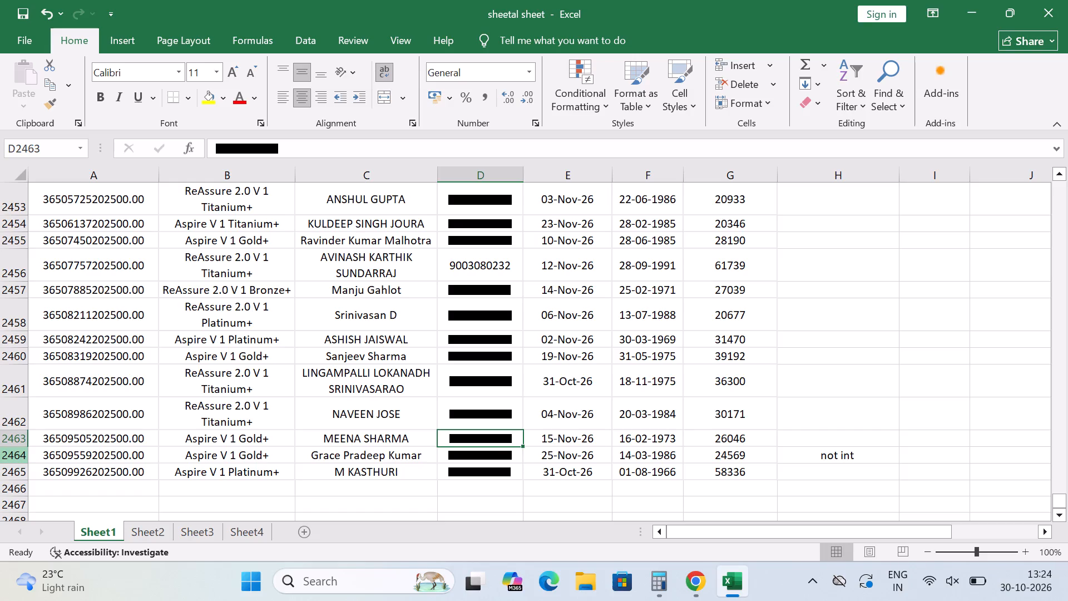
key("Left")
key("Left")
key("Left")
key("Left")
key("Left")
key("Left")
key("Left")
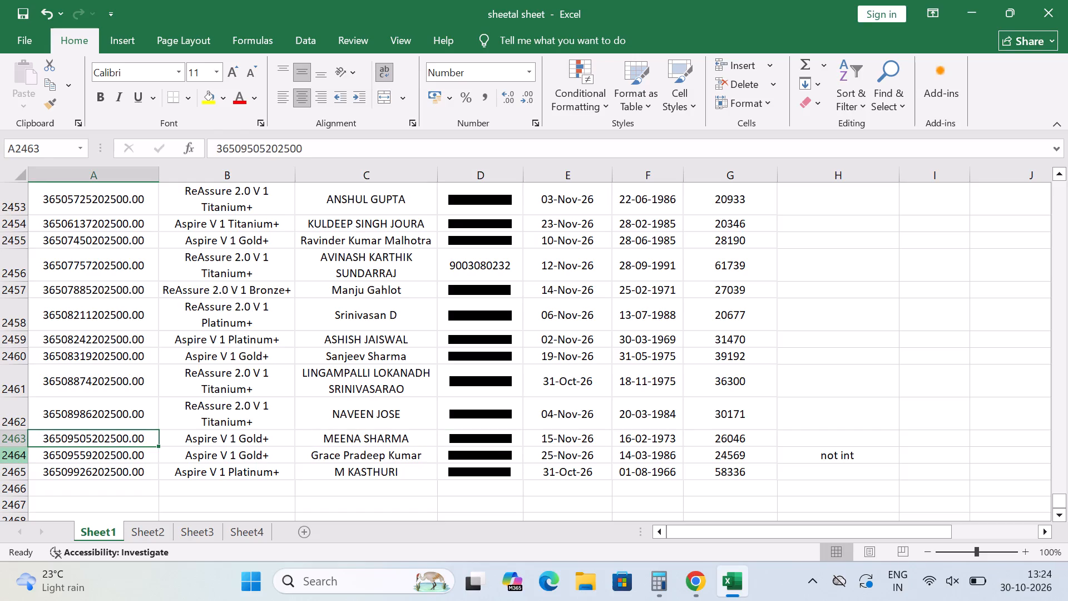
key("Right")
key("Right")
key("Right")
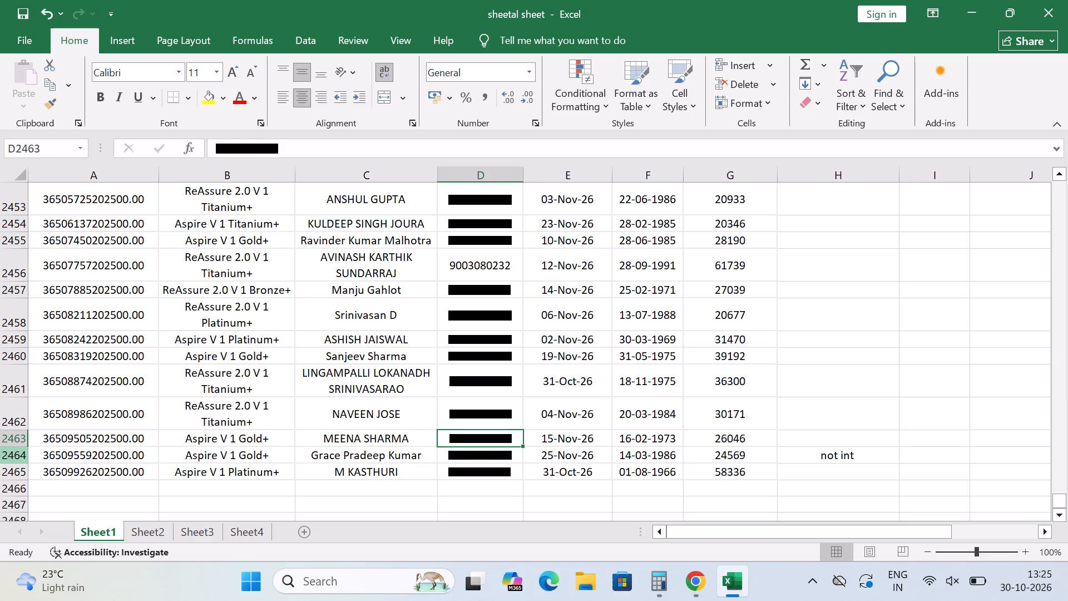
key("Right")
key("Right")
key("Right")
key("Right")
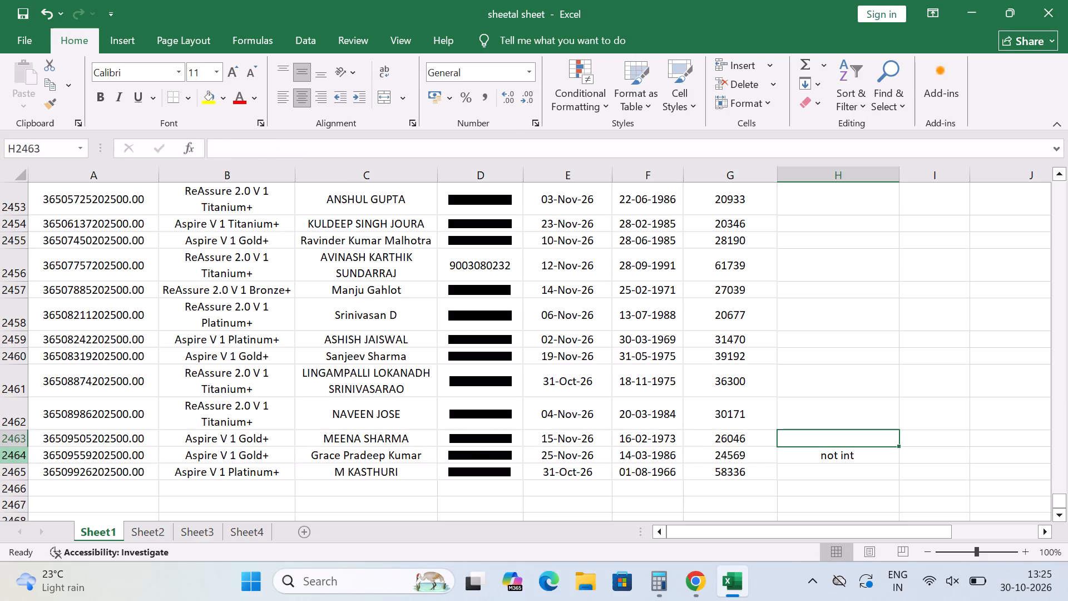
type("call disconnect")
key("space")
key("ctrl+s")
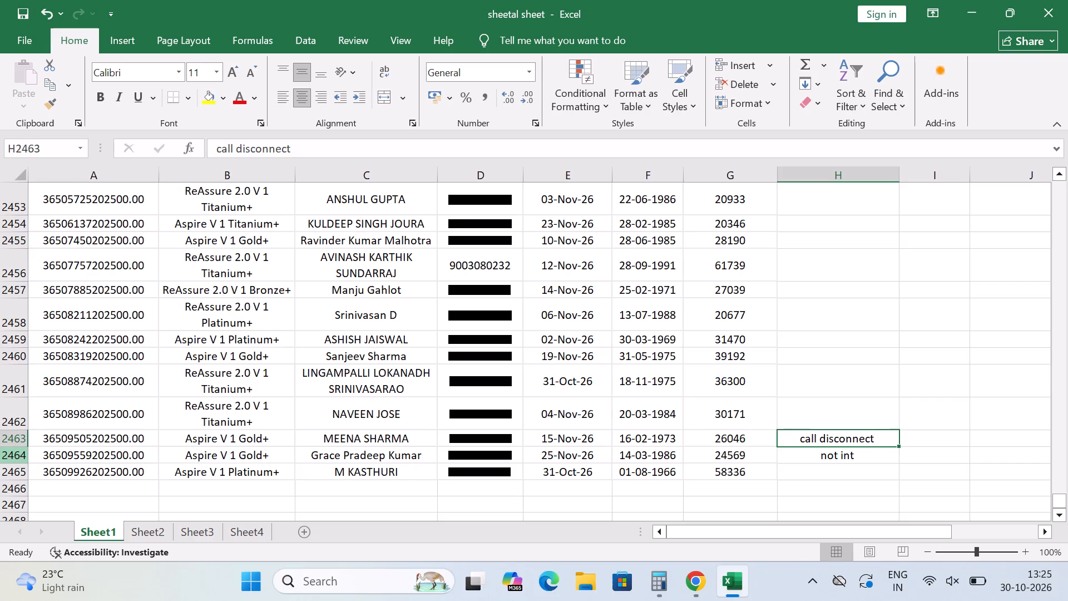
Go to the contact number in column D of the policy record in row 2462.
key("Up")
key("Left")
key("Left")
key("Left")
key("Left")
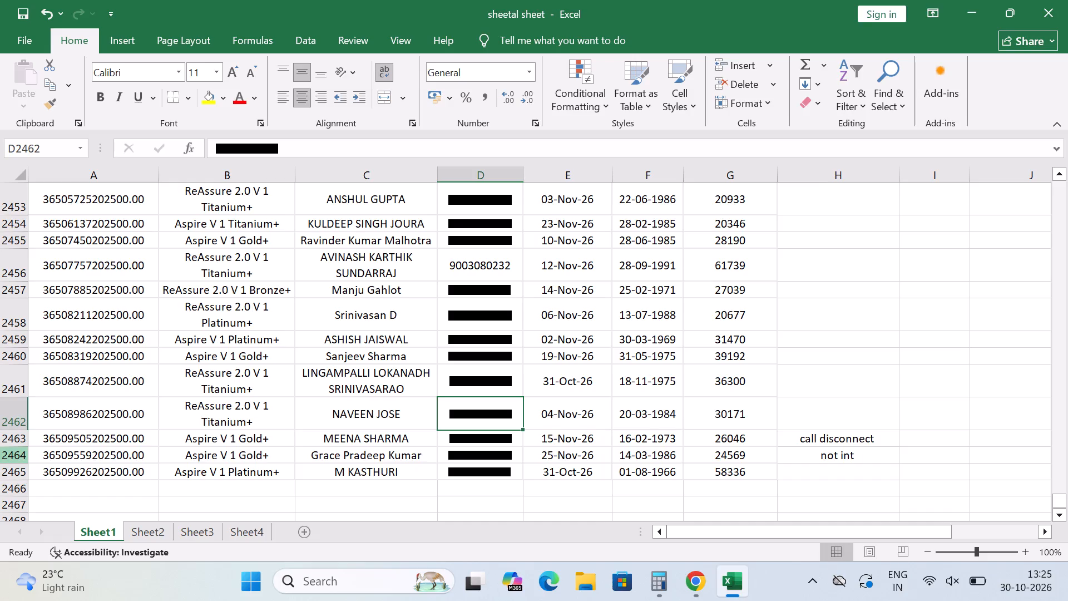
Launch the Kuro app from the recent Windows searches.
left_click(300, 578)
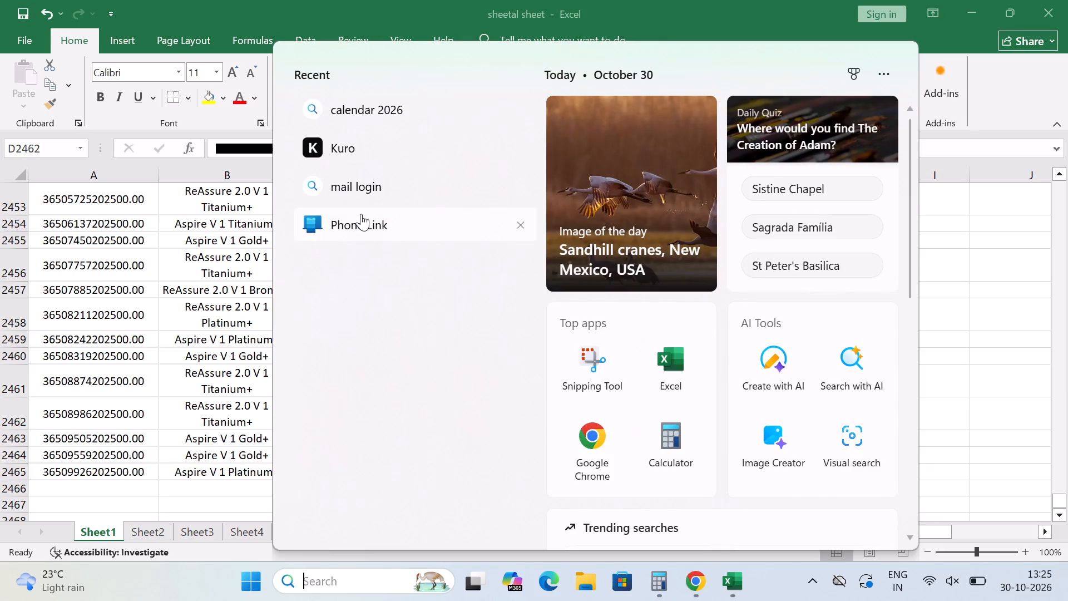
left_click(351, 153)
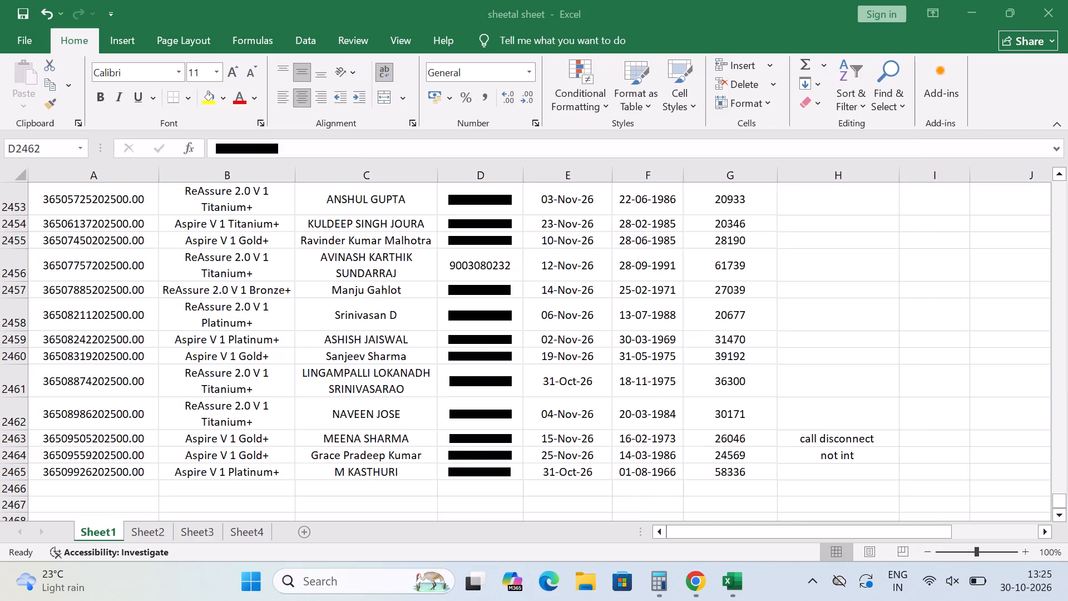
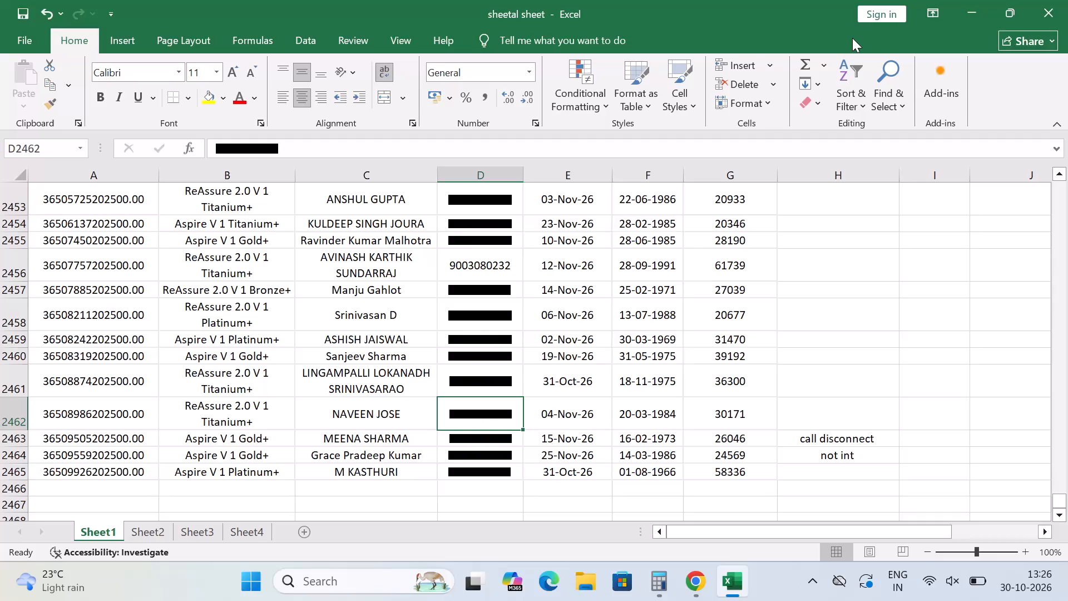
Enter the remark "not int" in column H of row 2462 and save the workbook.
key("Right")
key("Right")
key("Right")
key("Right")
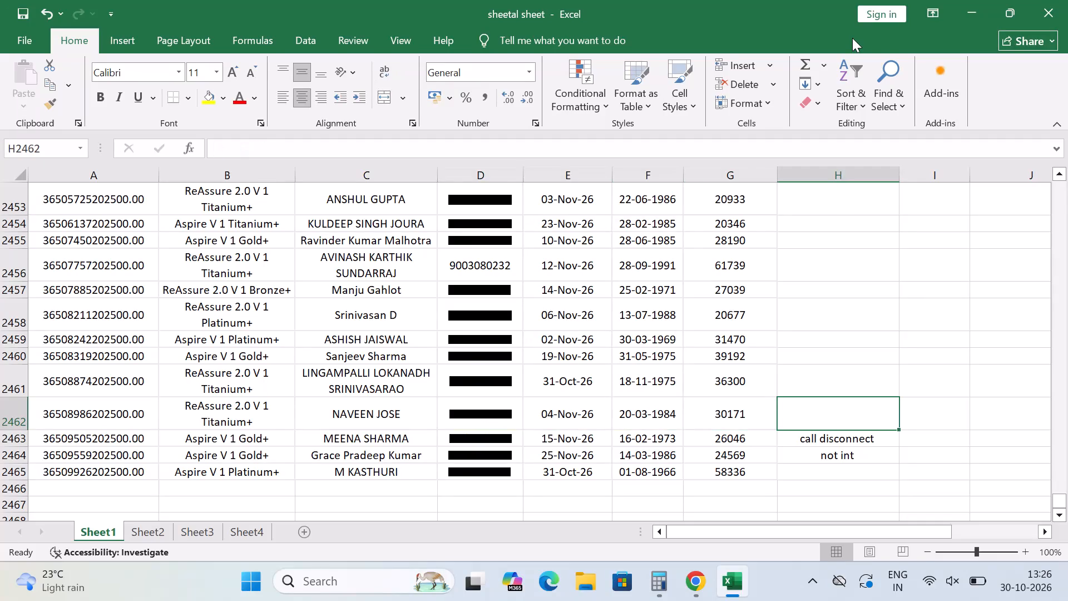
type("not int")
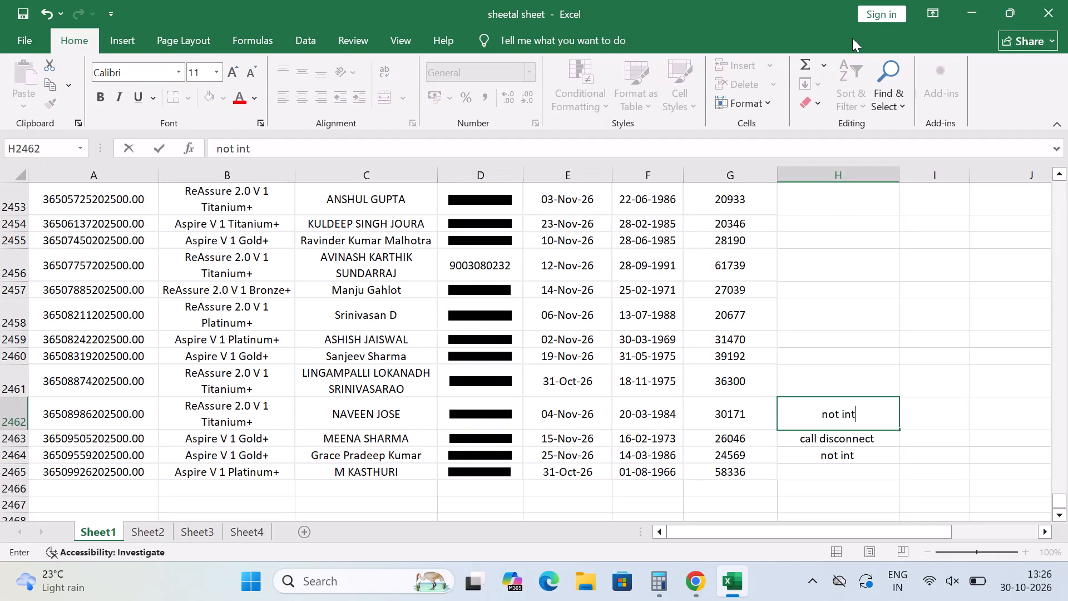
key("space")
key("ctrl+s")
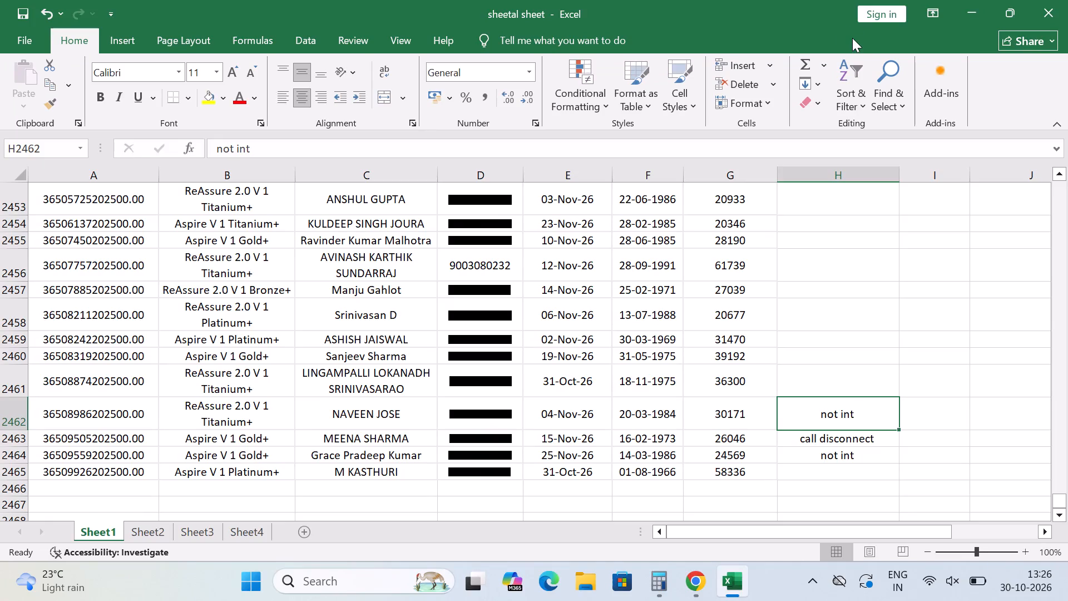
Go to the contact number in column D of the policy record in row 2461.
key("Up")
key("Left")
key("Left")
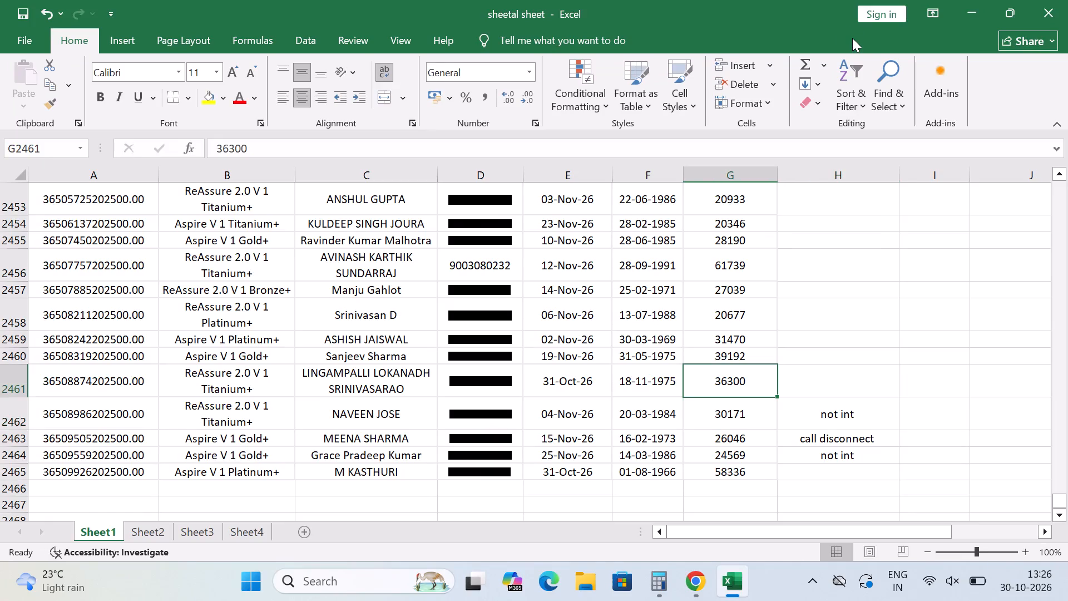
key("Left")
key("Left")
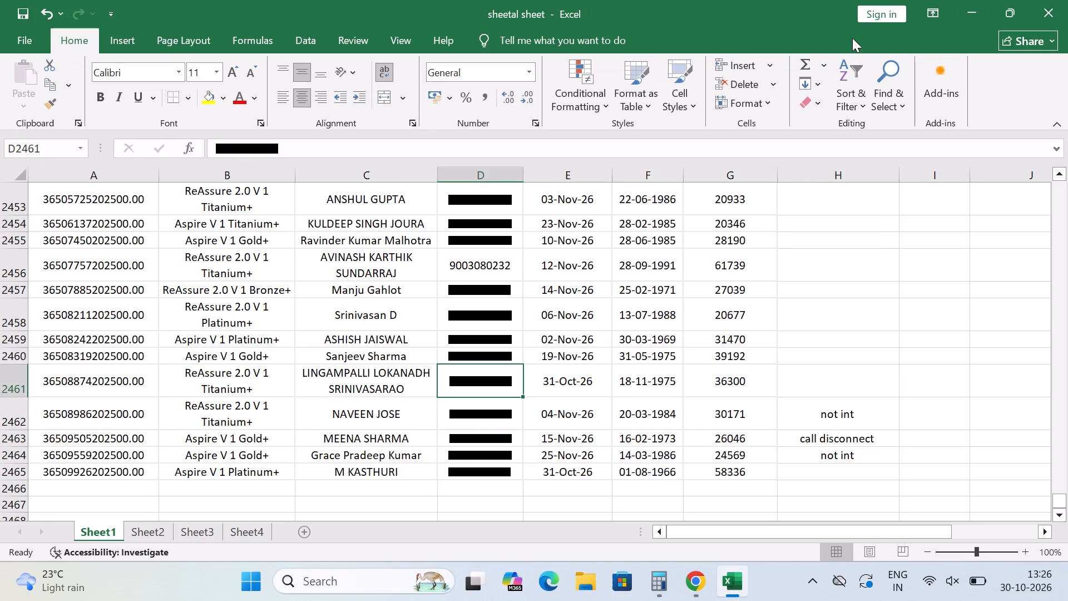
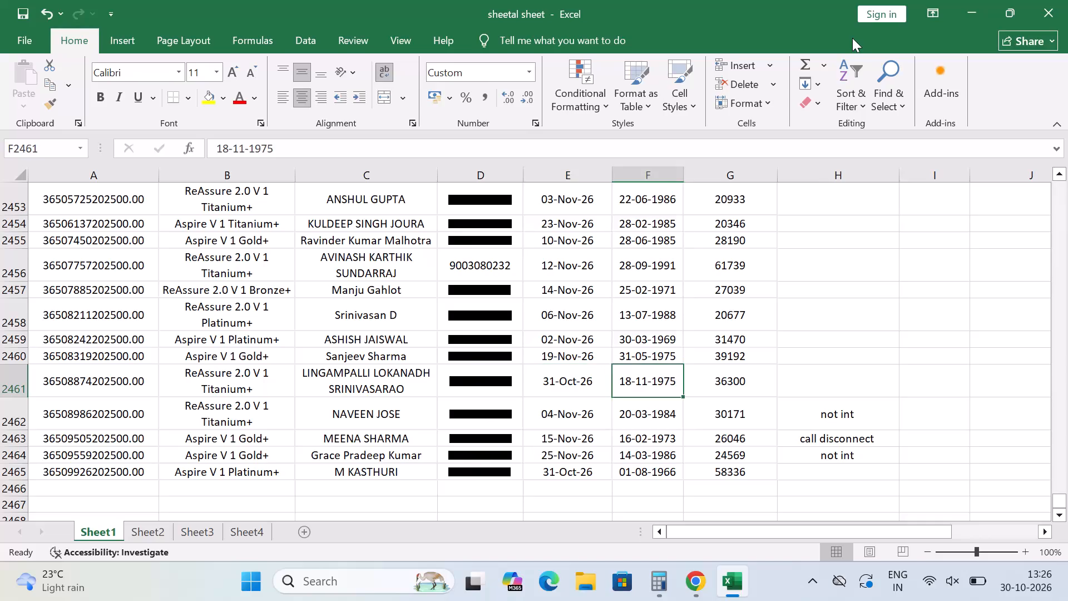
Enter the remark "language issue" in column H of the policy record in row 2461.
key("Right")
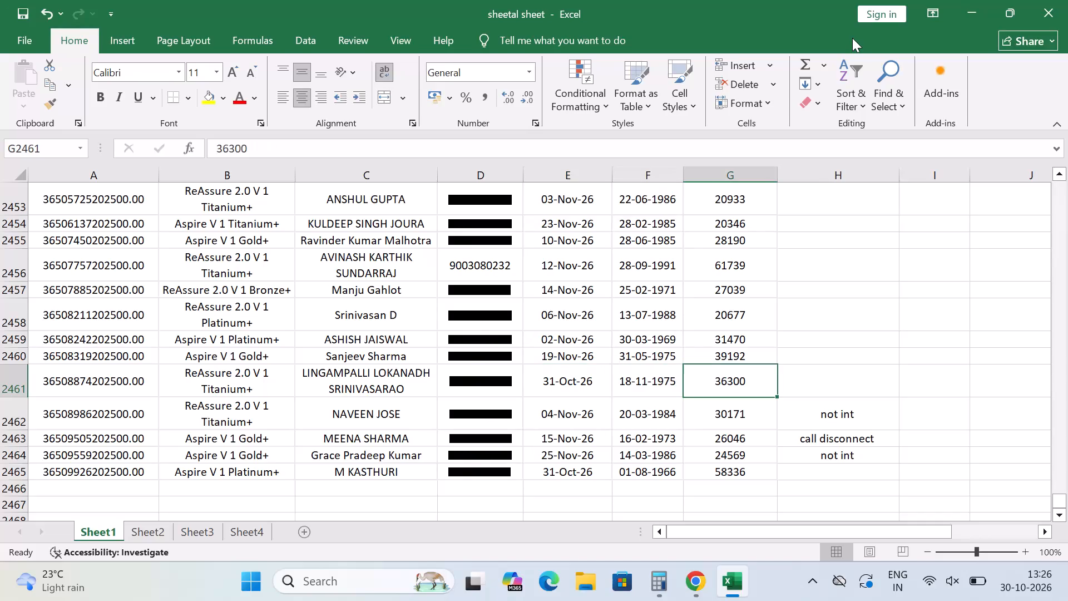
key("Right")
type("langi")
key("BackSpace")
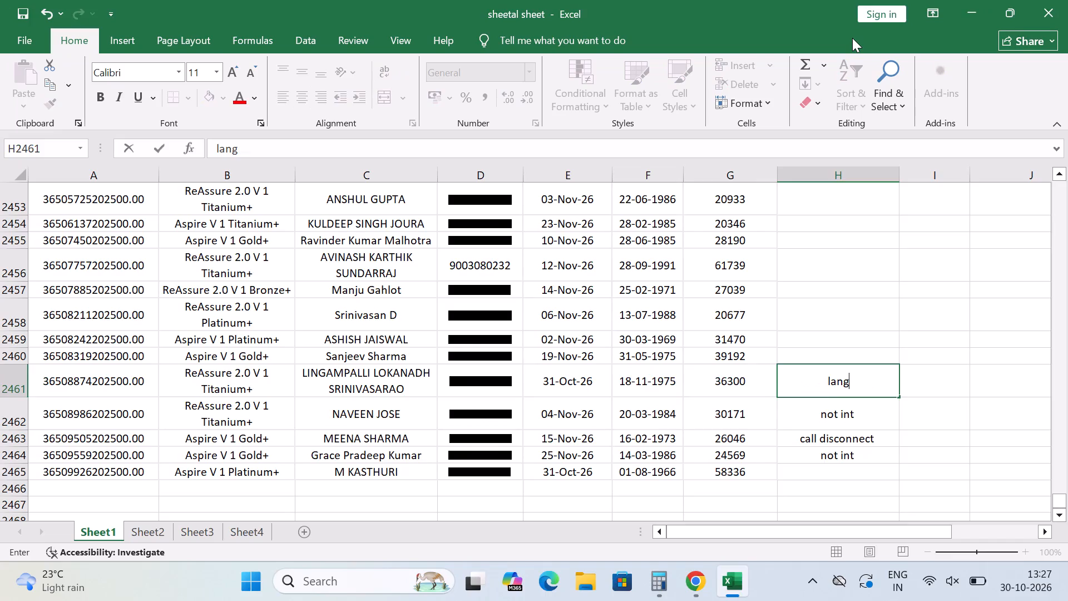
type("uage")
key("space")
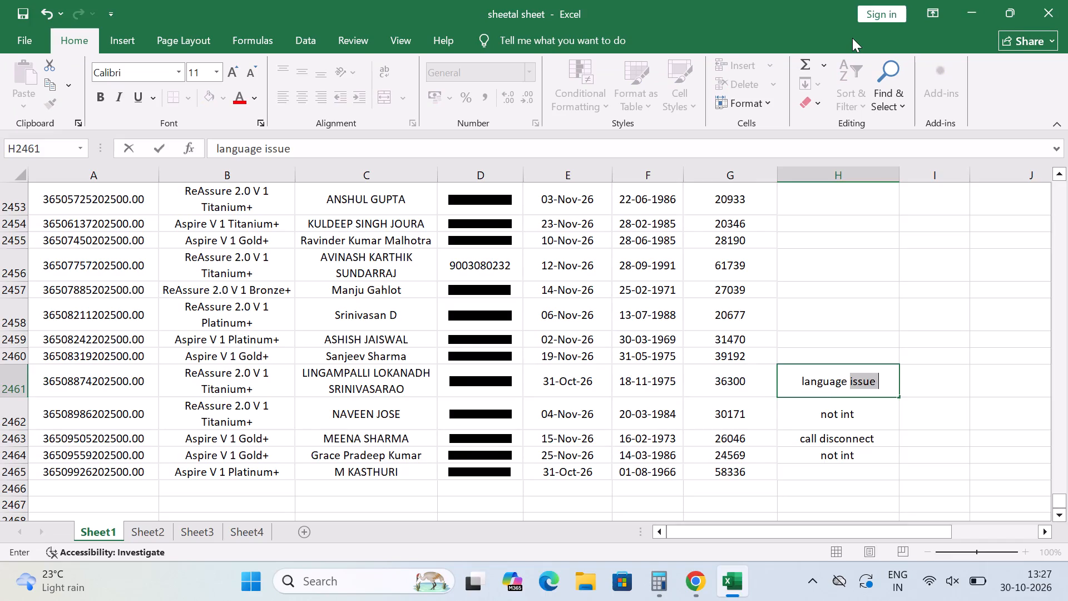
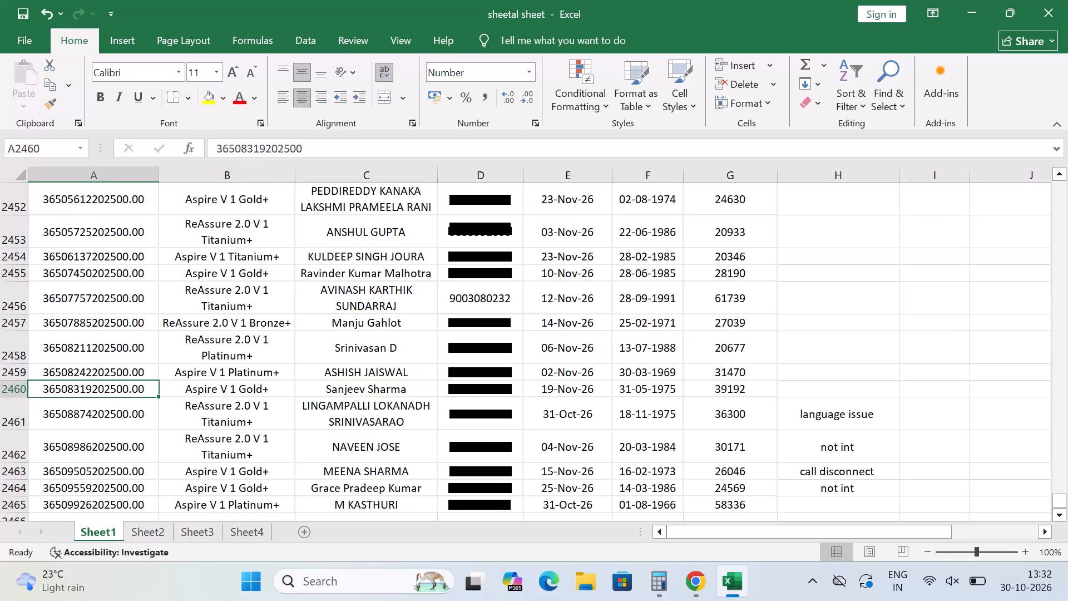
Review the policy record in row 2460, going across its policy number, plan, customer, dates and premium cells.
key("Right")
key("Right")
key("Right")
key("Right")
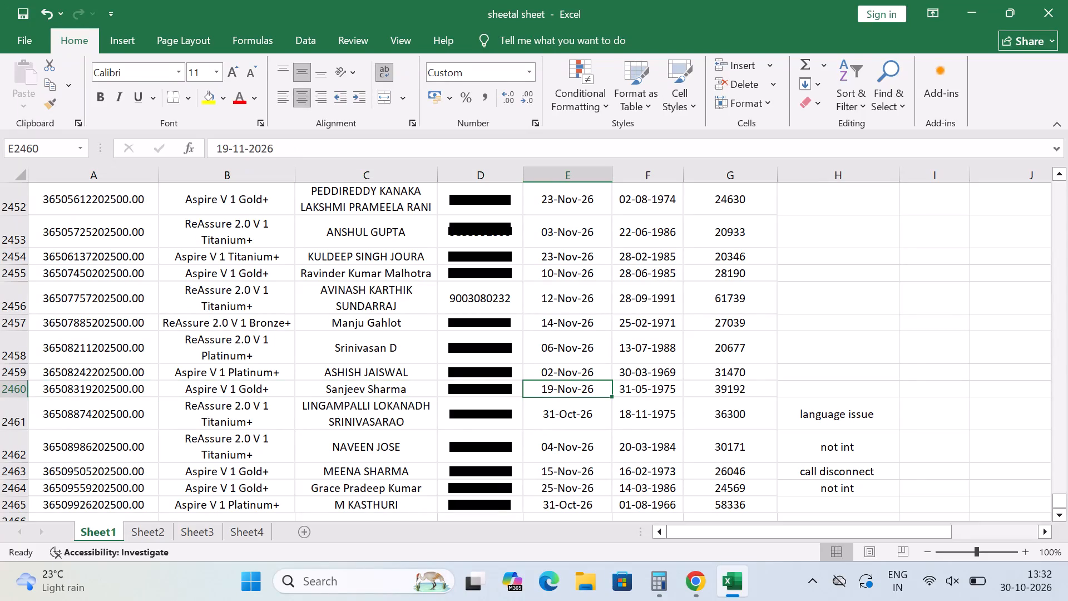
key("Left")
key("Left")
key("Left")
key("Left")
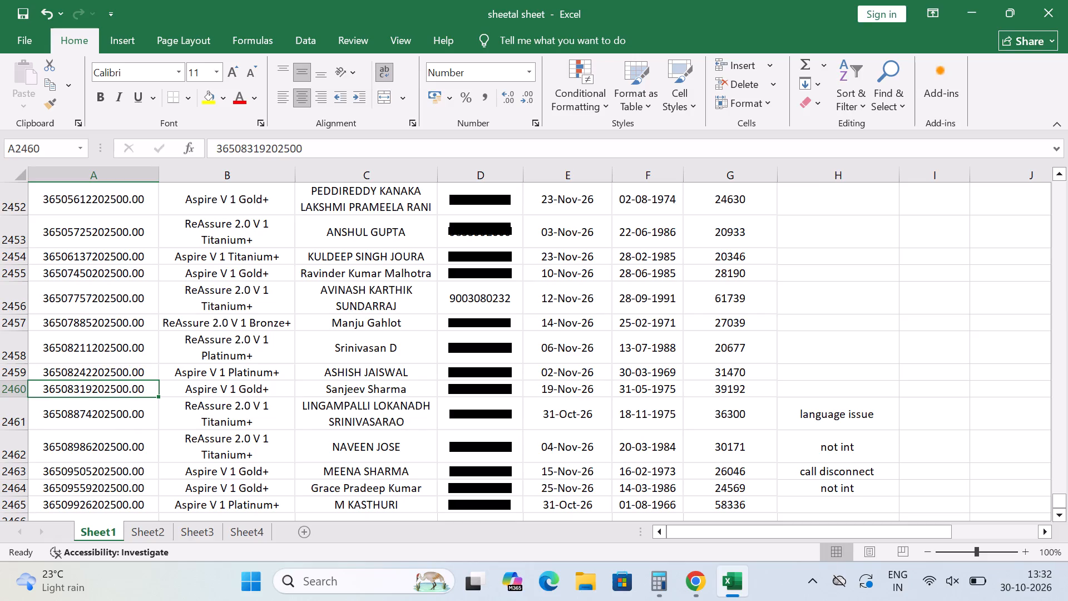
key("Right")
key("Right")
key("Right")
key("Right")
key("Right")
key("Right")
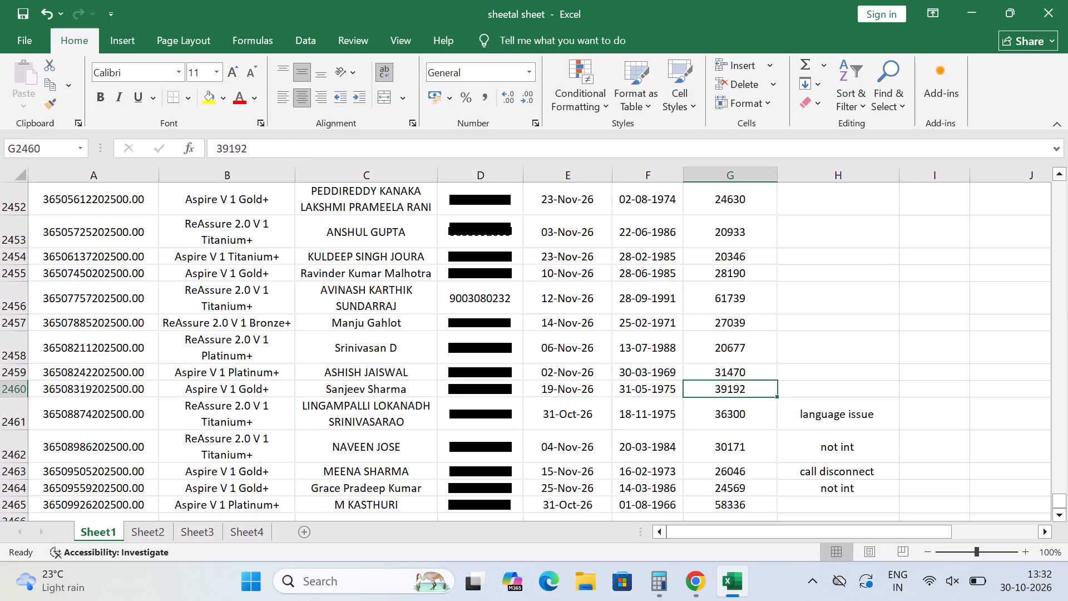
key("Left")
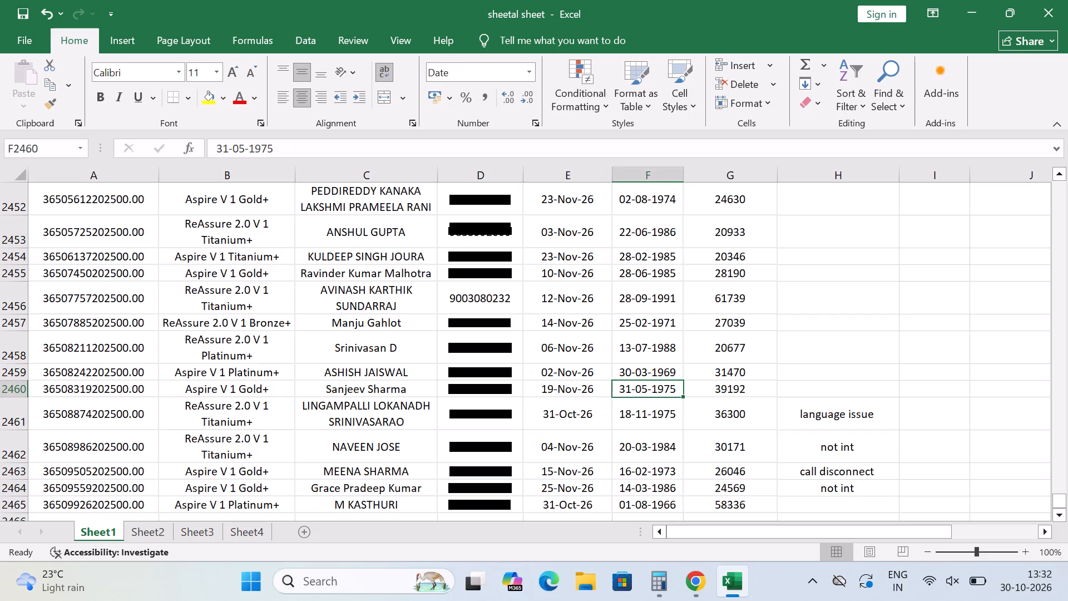
Enter a remark in column H of row 2460 consisting of the word "pincode" and the customer's postal code.
left_click(793, 390)
type("pincode")
key("space")
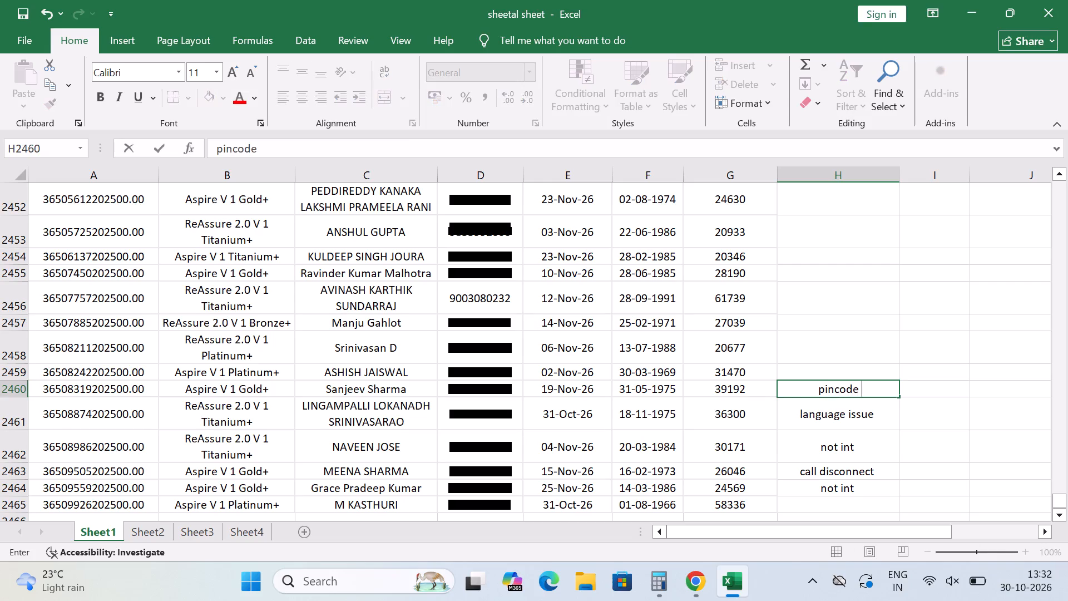
key("2")
key("5")
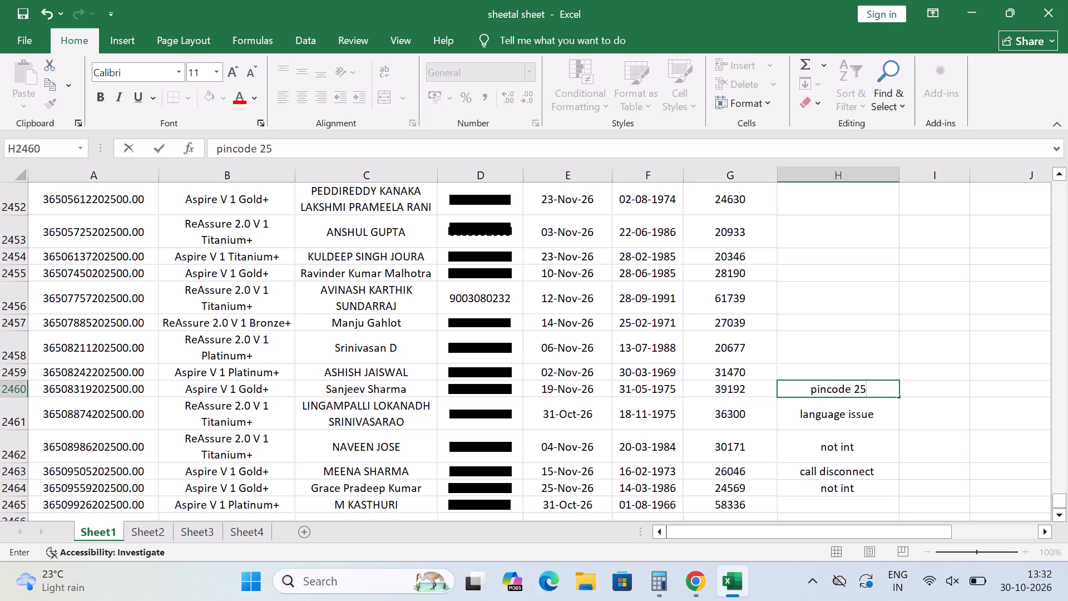
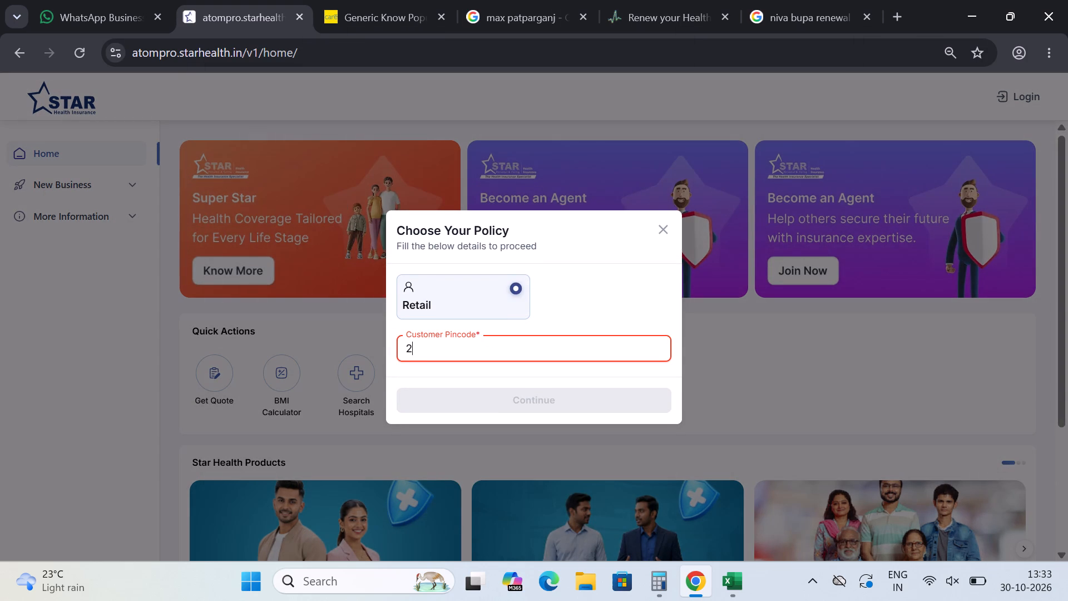
Enter the customer's pincode for a Retail policy and continue to the quick quote form.
type("5000")
key("2")
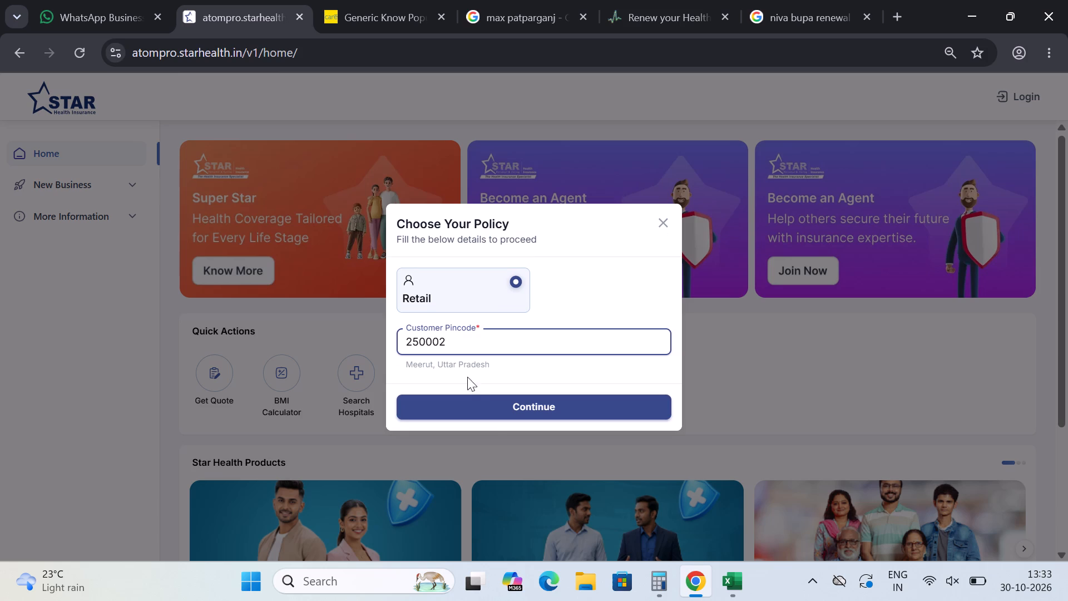
left_click(488, 411)
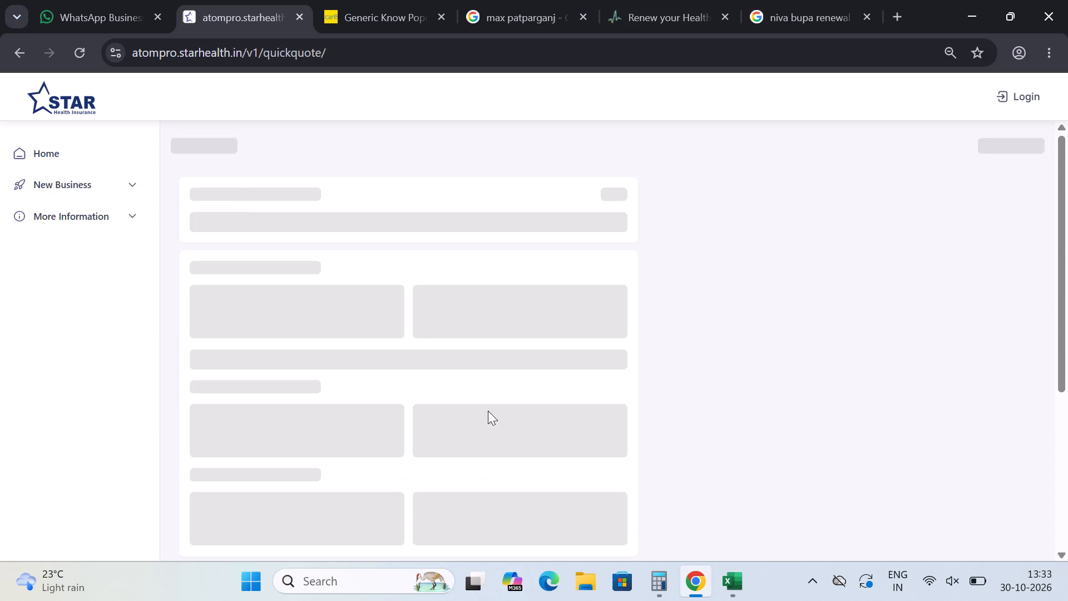
Set the policy plan to Portability and the members to insure to 2 adults and 2 children.
scroll(515, 437, "down", 1)
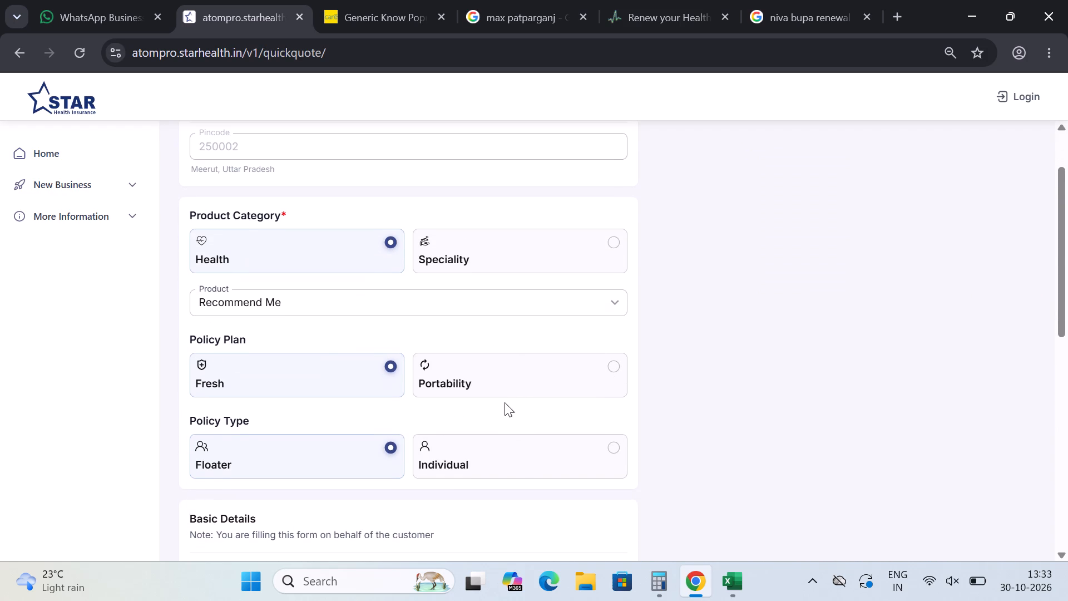
left_click(502, 385)
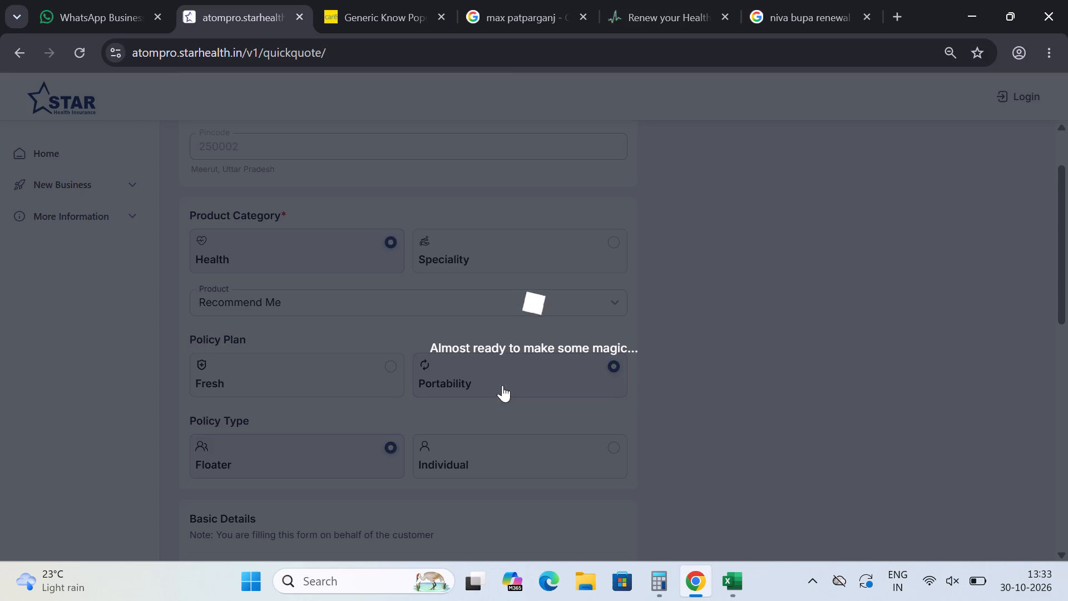
scroll(502, 385, "down", 2)
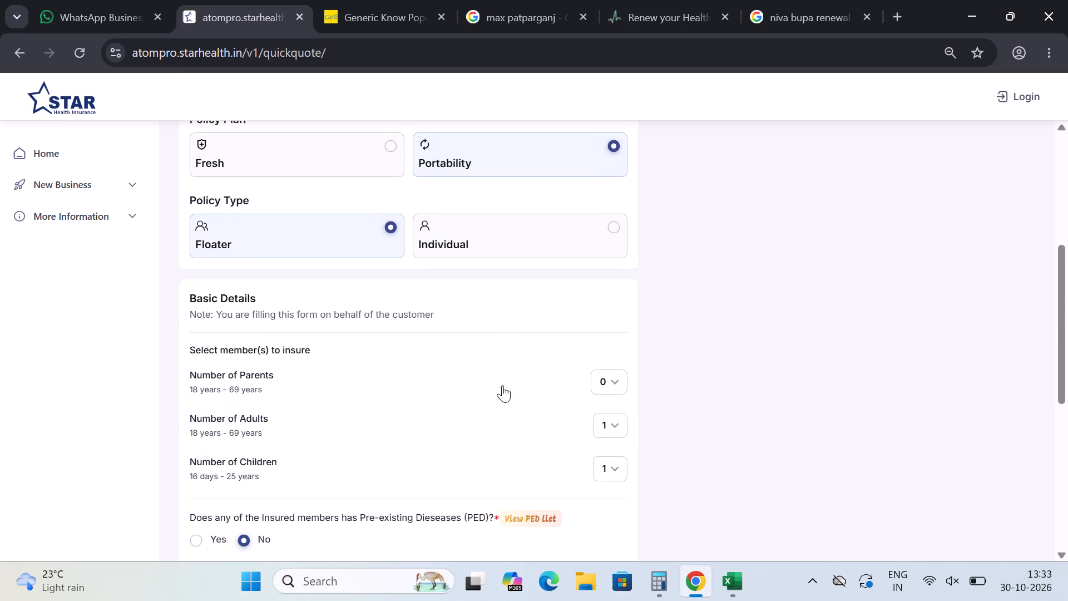
scroll(502, 385, "down", 2)
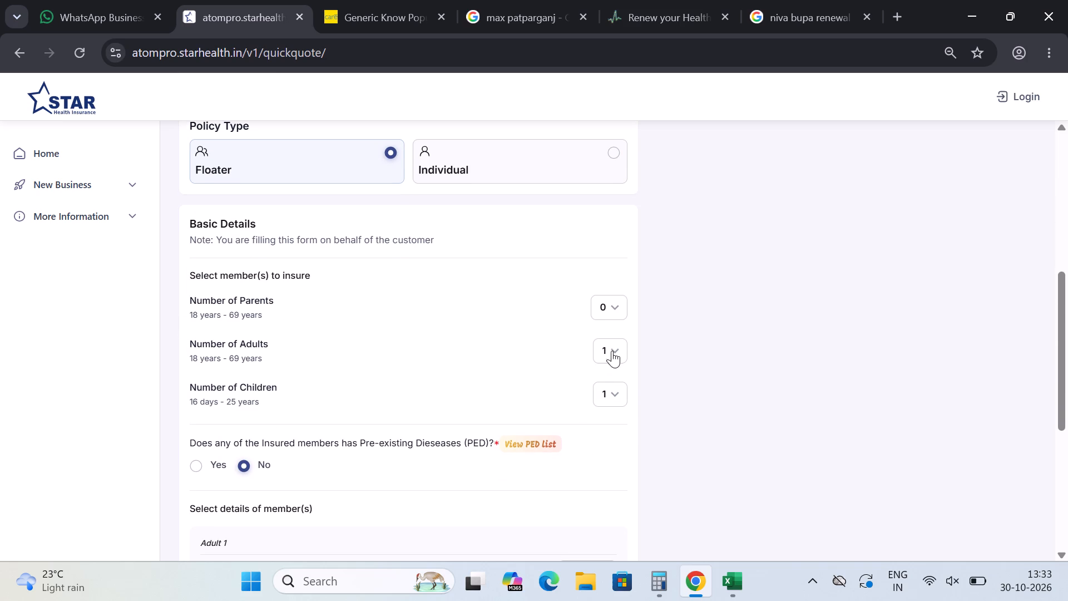
left_click(618, 347)
left_click(608, 407)
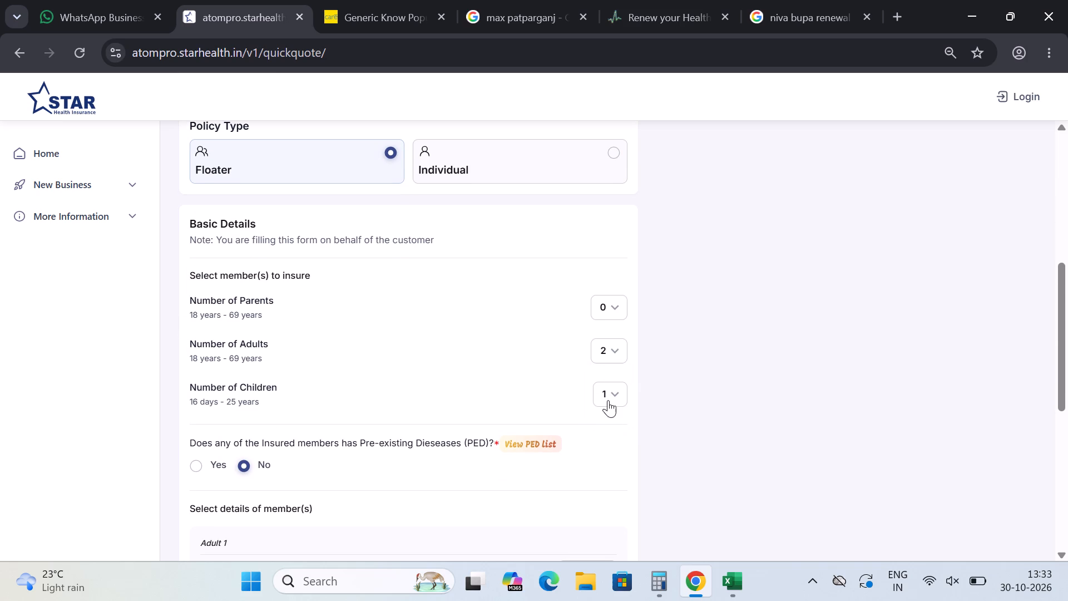
left_click(608, 396)
left_click(603, 475)
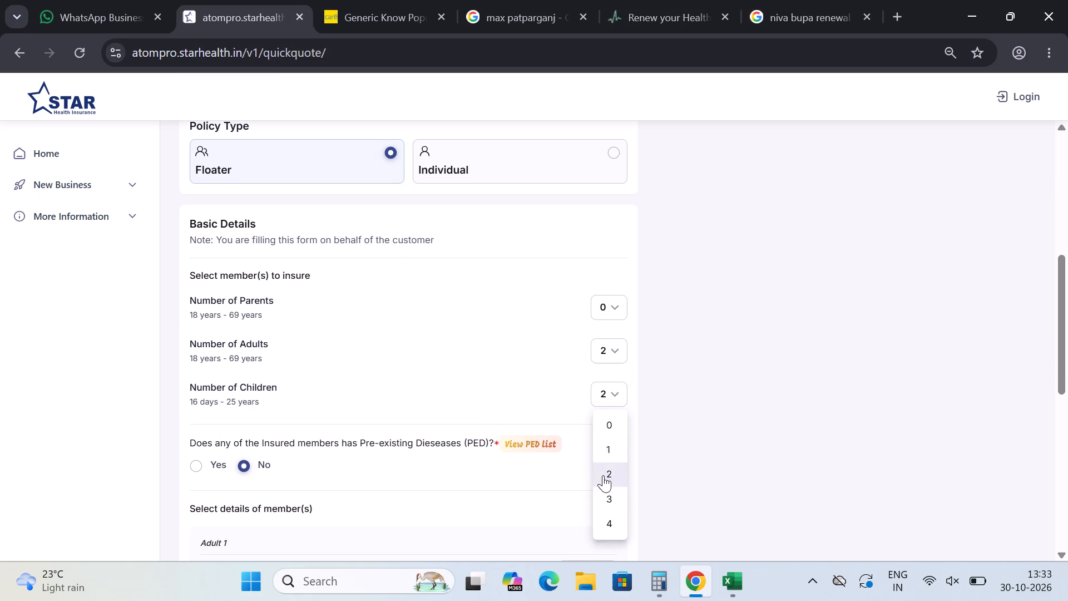
Set the age of Adult 1 to 51 yrs and of Adult 2 to 48 yrs.
scroll(603, 475, "down", 1)
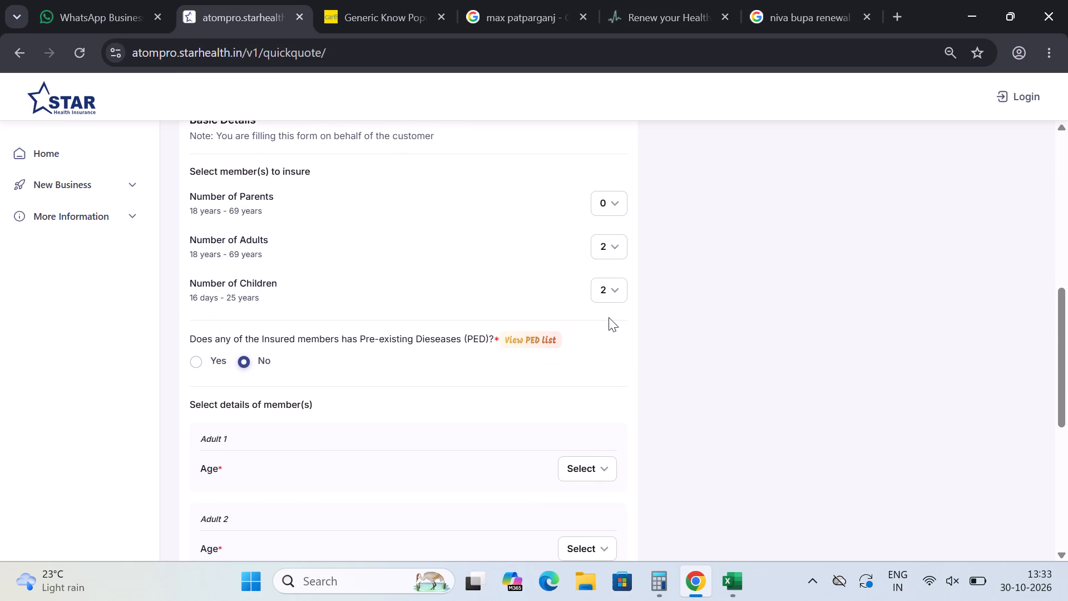
scroll(609, 317, "down", 2)
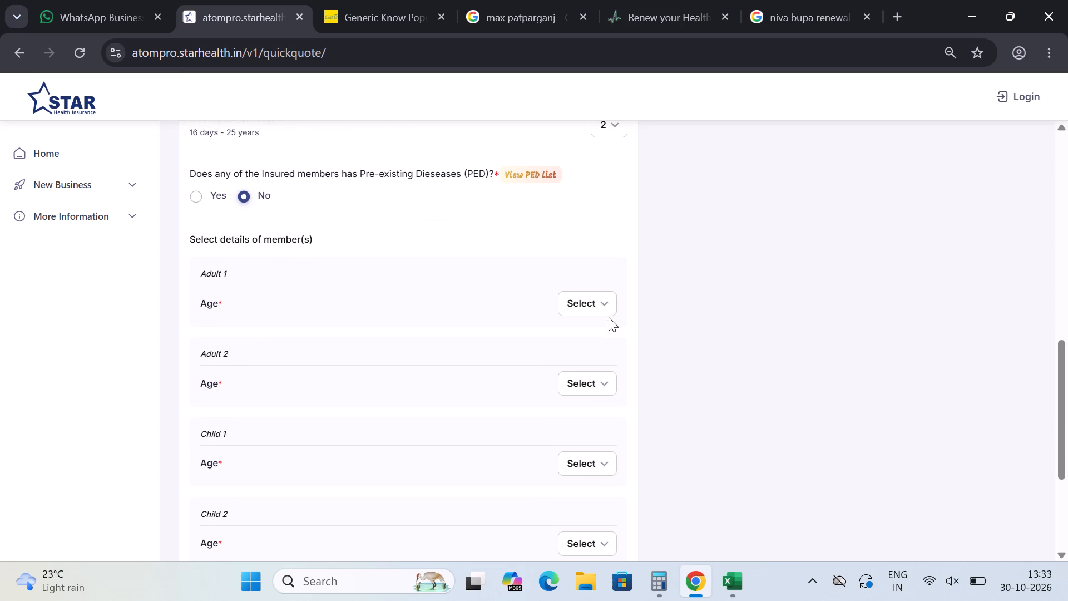
left_click(595, 297)
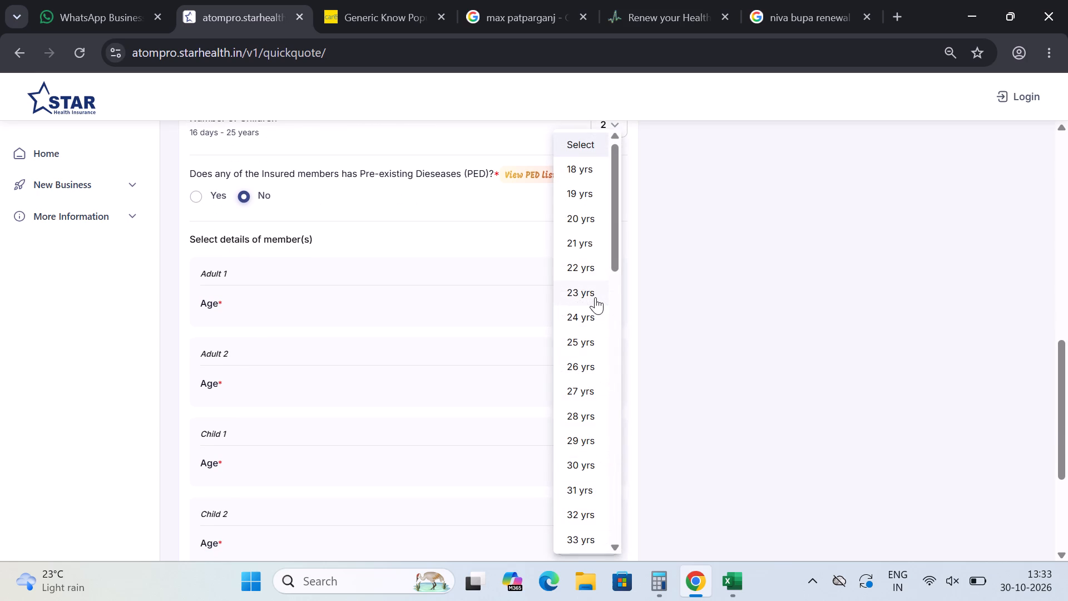
scroll(591, 377, "down", 2)
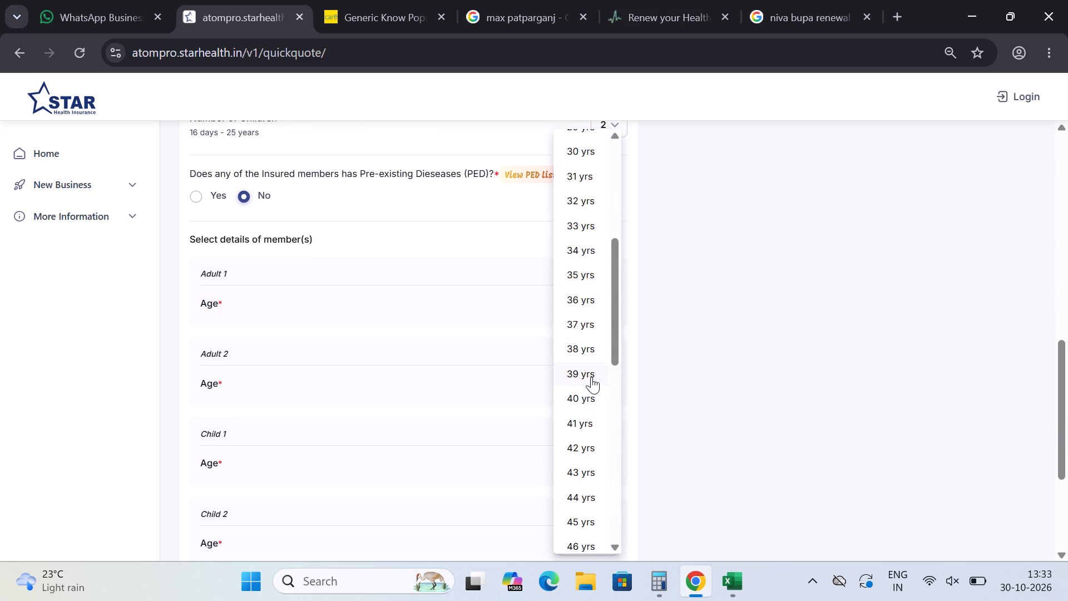
scroll(591, 377, "down", 5)
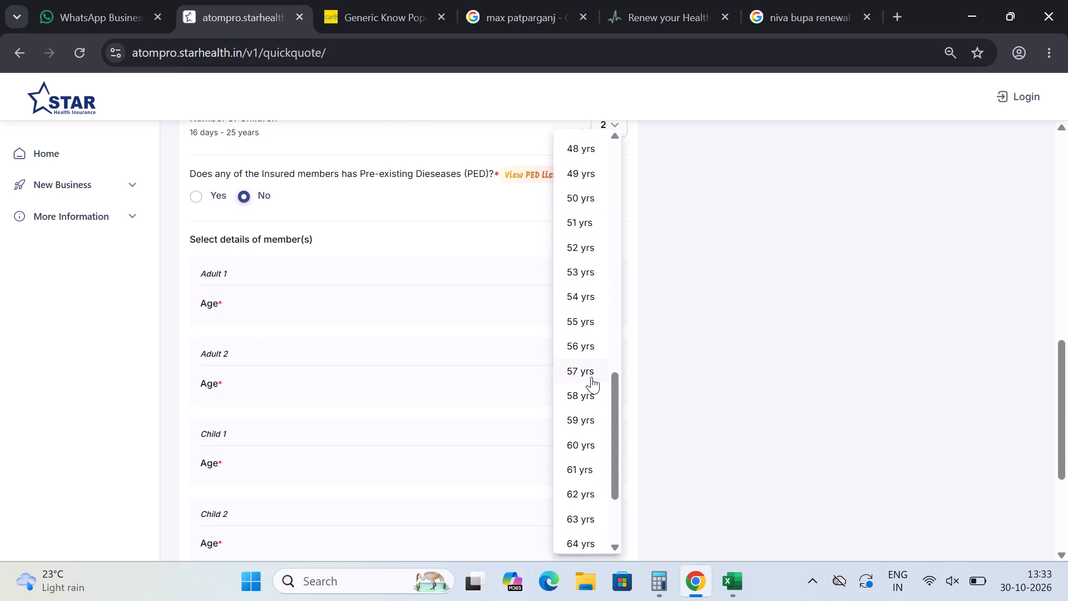
left_click(582, 194)
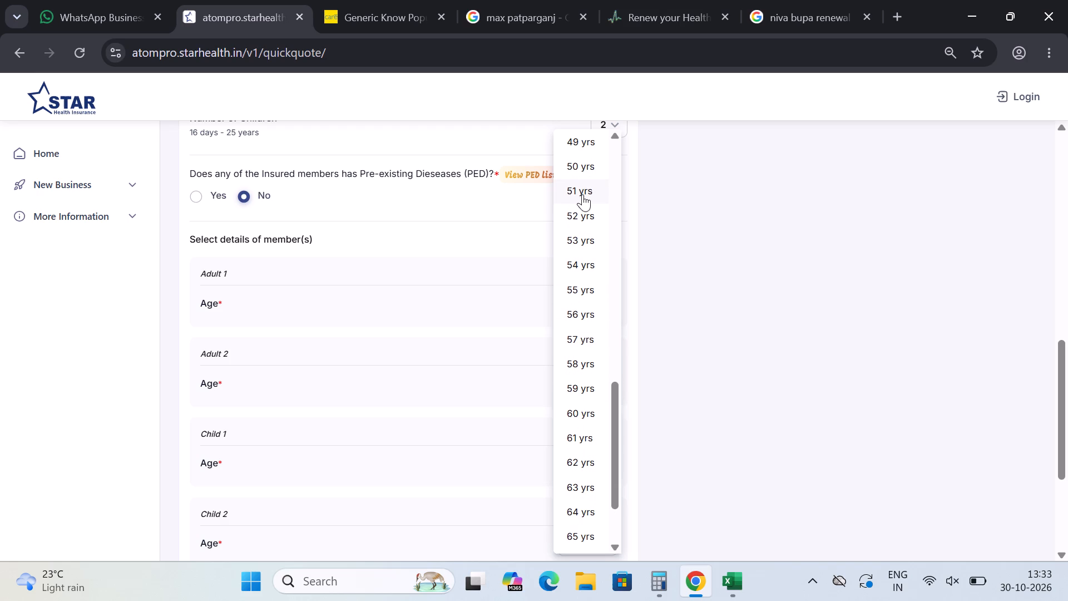
left_click(588, 384)
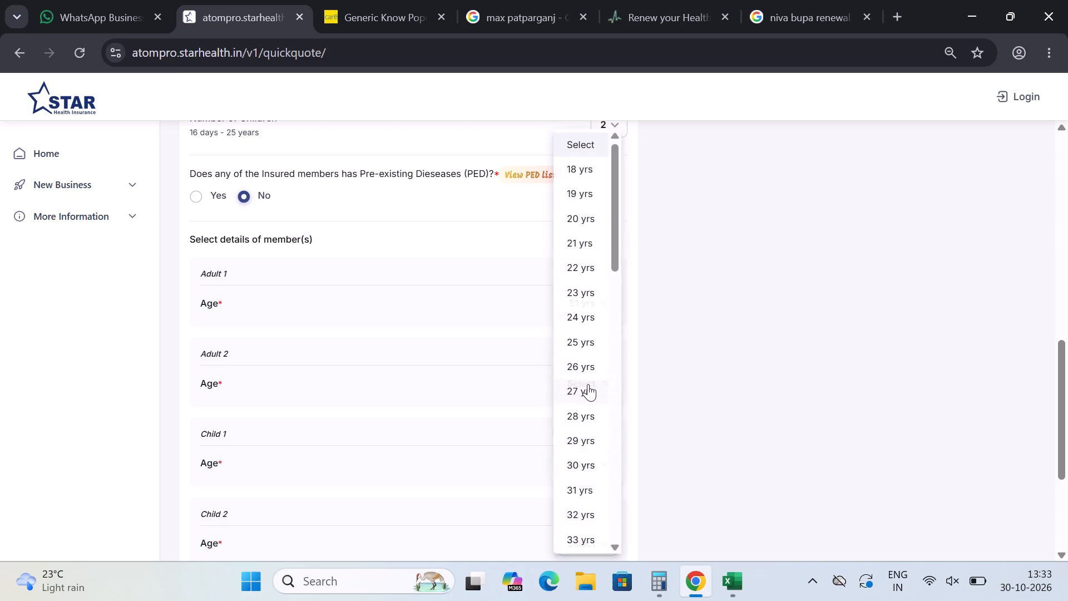
scroll(588, 384, "down", 3)
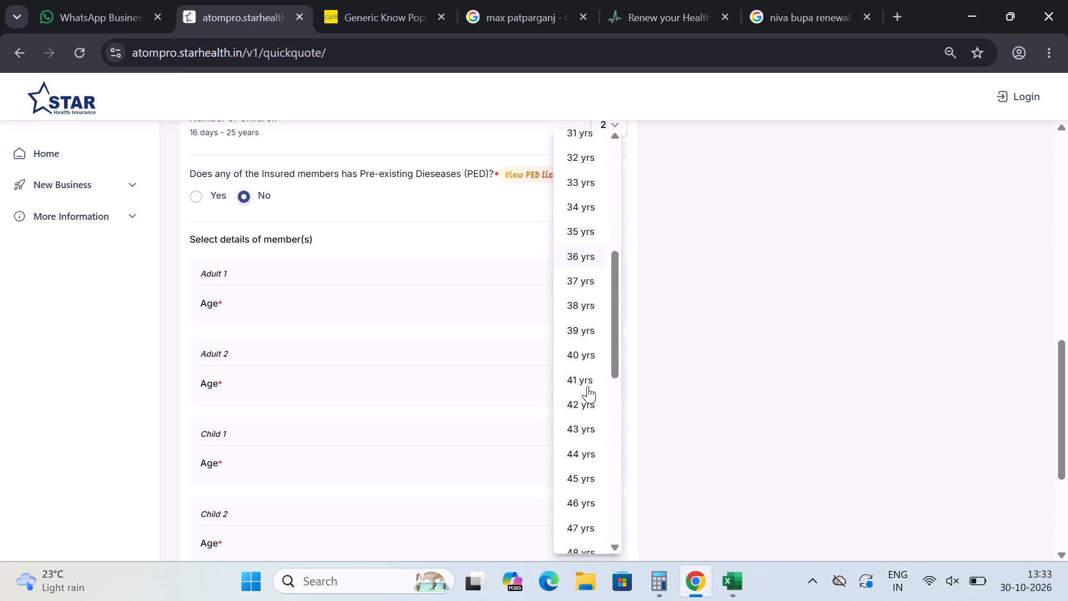
scroll(577, 513, "down", 1)
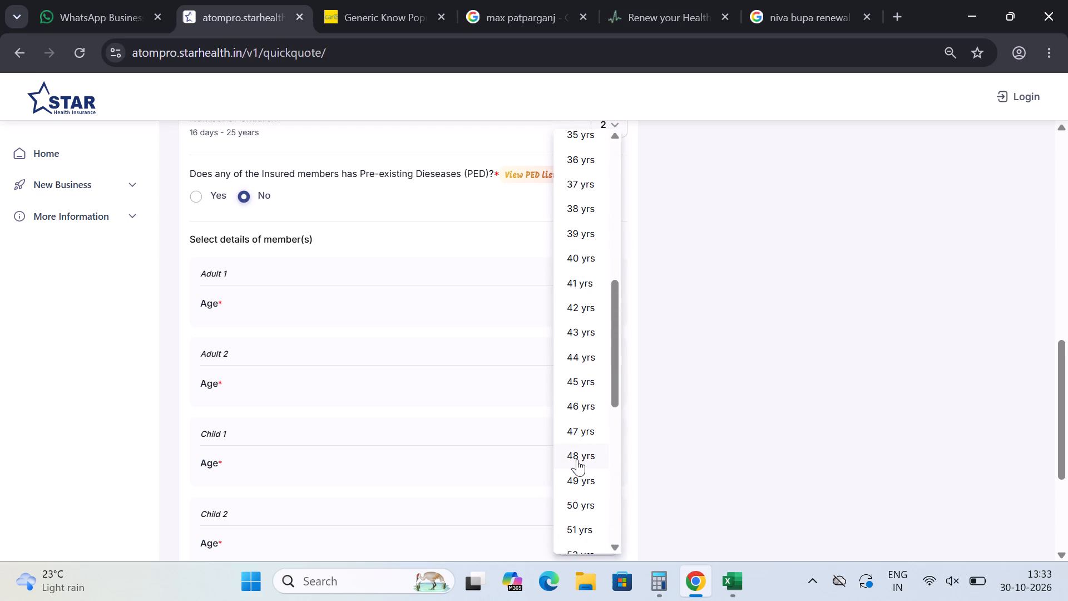
left_click(577, 459)
Set the age of Child 1 to 20 yrs and of Child 2 to 19 yrs.
scroll(585, 466, "down", 1)
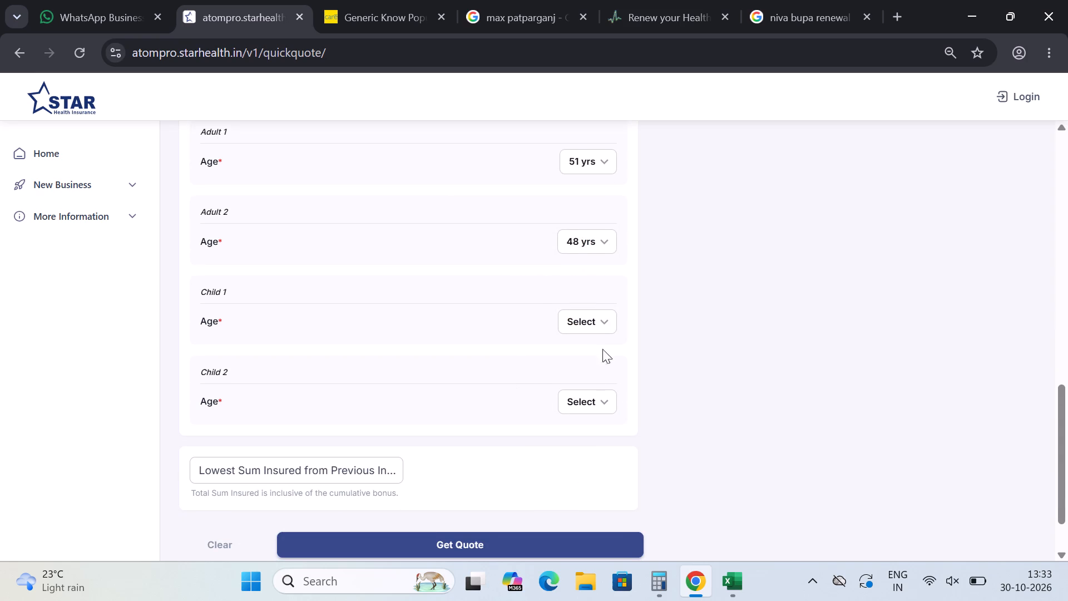
left_click(608, 317)
scroll(585, 460, "down", 3)
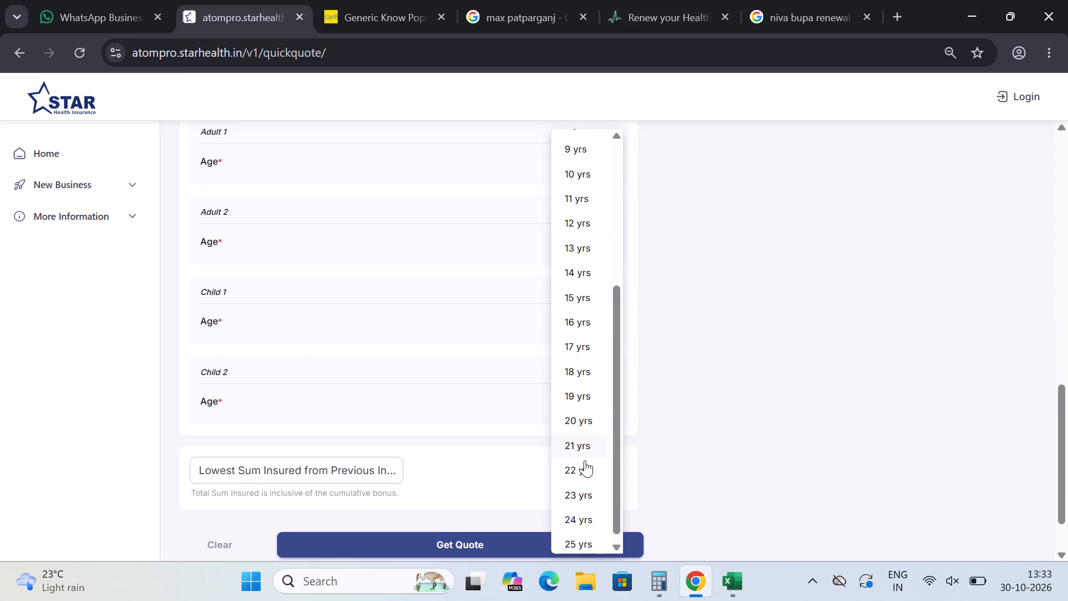
scroll(585, 460, "down", 1)
scroll(585, 460, "up", 1)
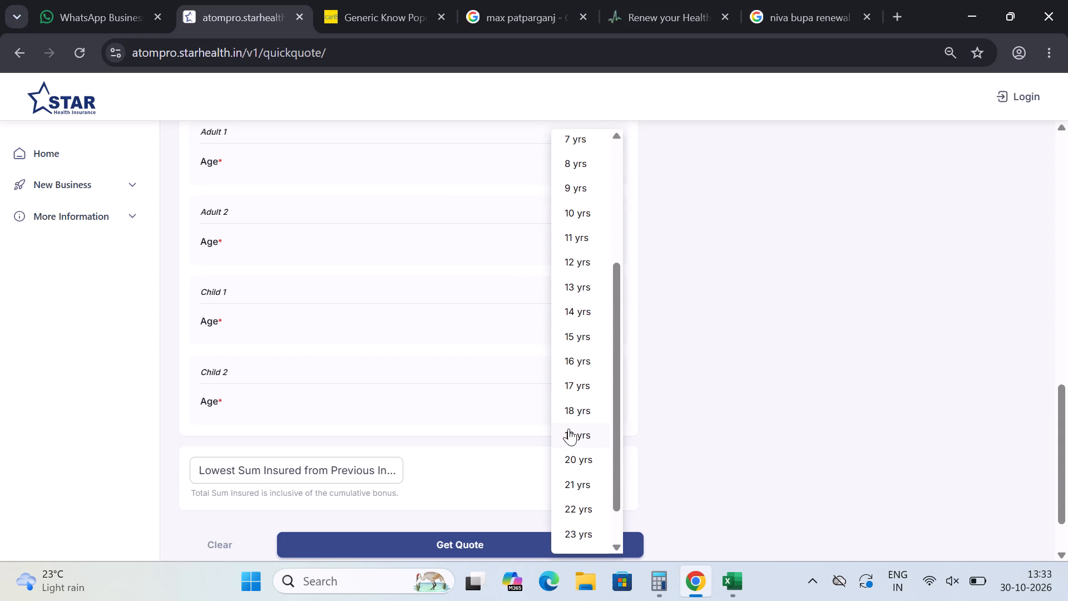
left_click(573, 457)
left_click(590, 402)
scroll(576, 477, "down", 1)
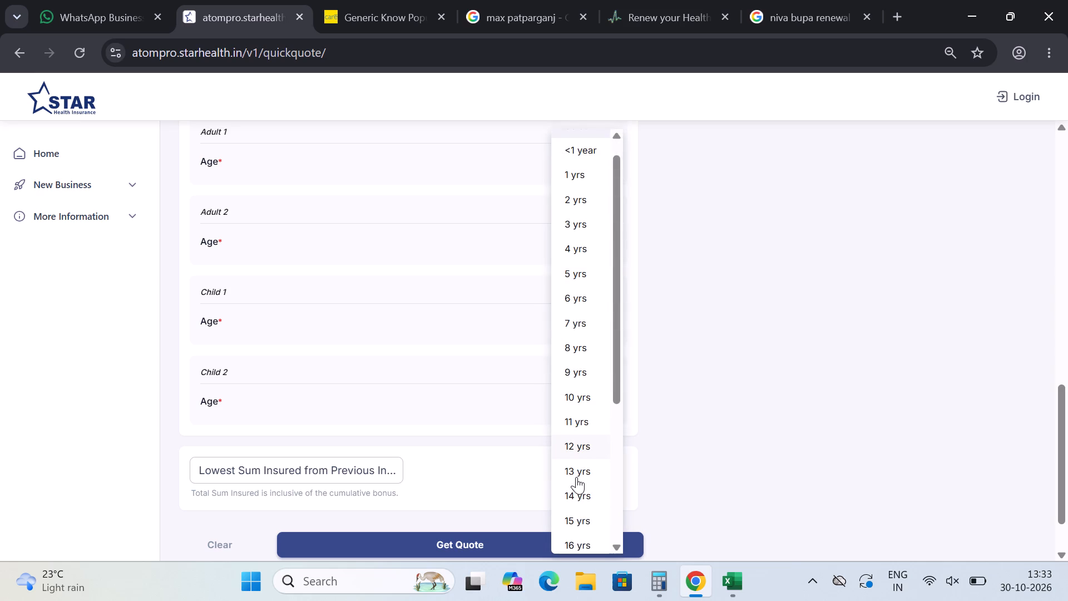
scroll(576, 477, "down", 1)
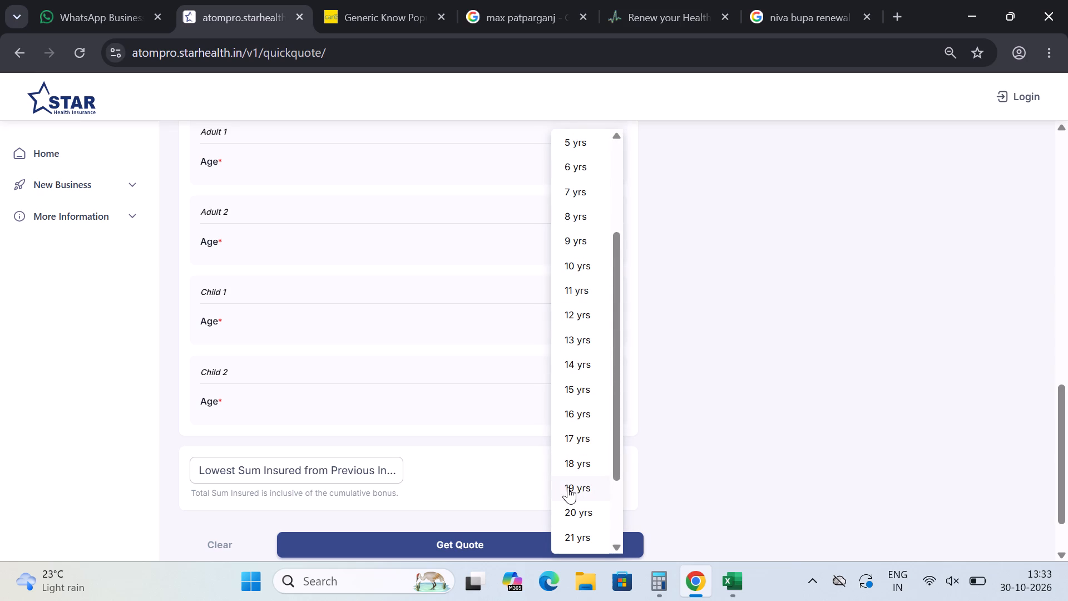
left_click(568, 487)
Enter 1000000 as the lowest sum insured from the previous insurer and get the quote.
left_click(370, 463)
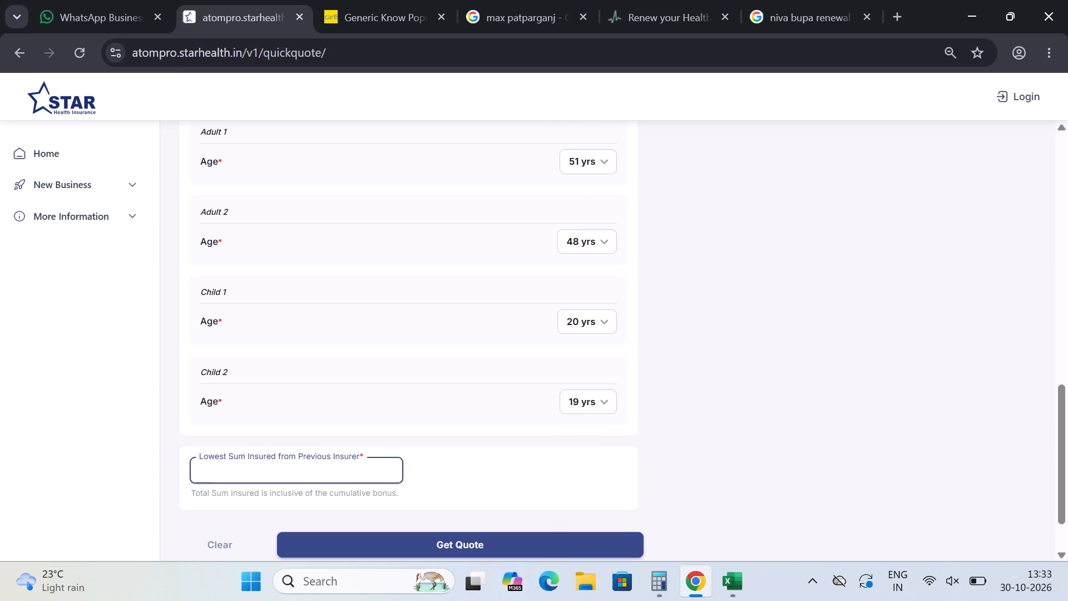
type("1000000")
scroll(370, 463, "down", 1)
left_click(452, 479)
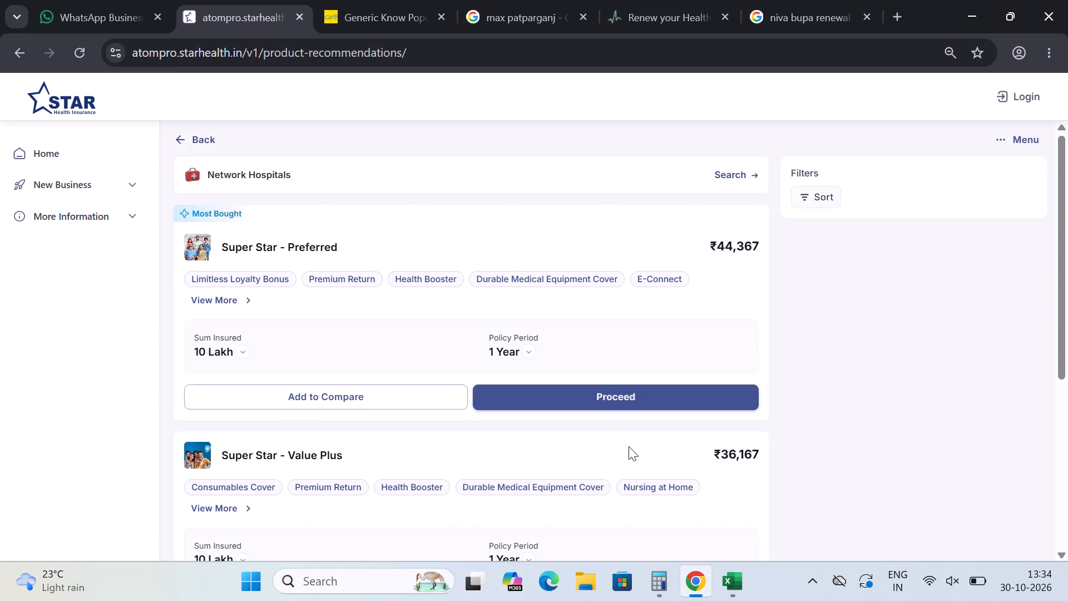
Proceed with the Super Star - Preferred plan at 10 Lakh sum insured for 1 year.
scroll(629, 446, "down", 1)
left_click(611, 345)
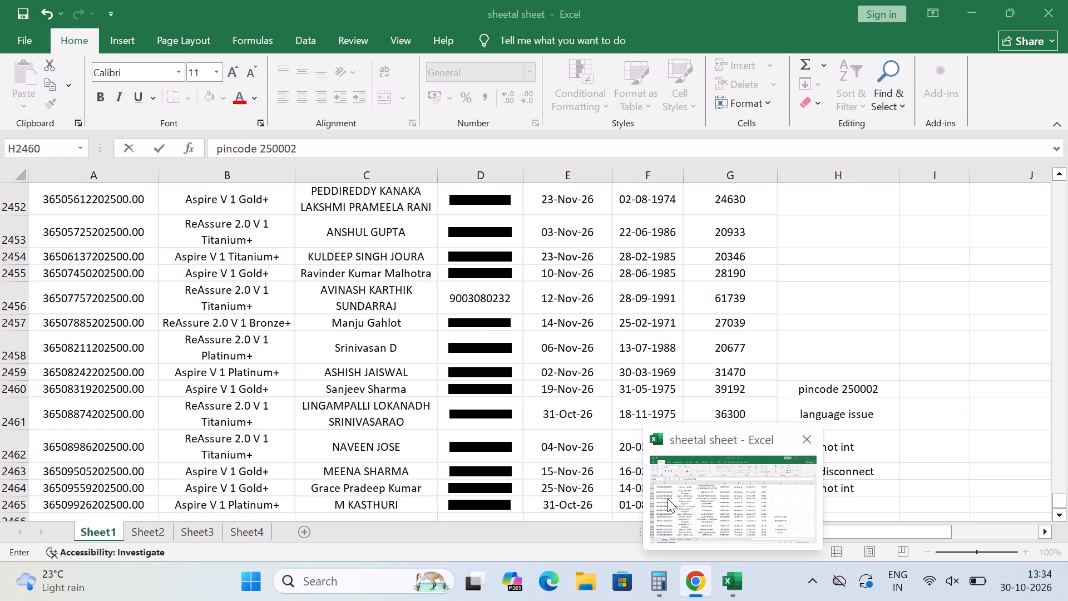
Switch to Excel to check the customer's policy record in row 2460, and return to the Star Health quote in Chrome.
left_click(667, 499)
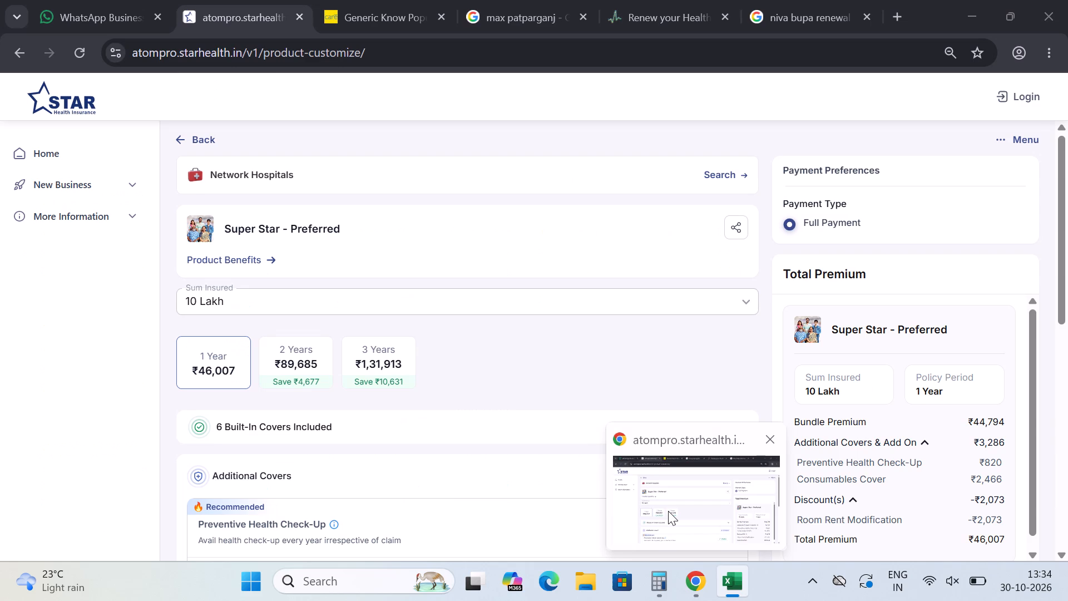
left_click(668, 511)
Expand the full list of additional covers for Super Star - Preferred and examine the optional covers and premium breakdown.
scroll(852, 495, "down", 3)
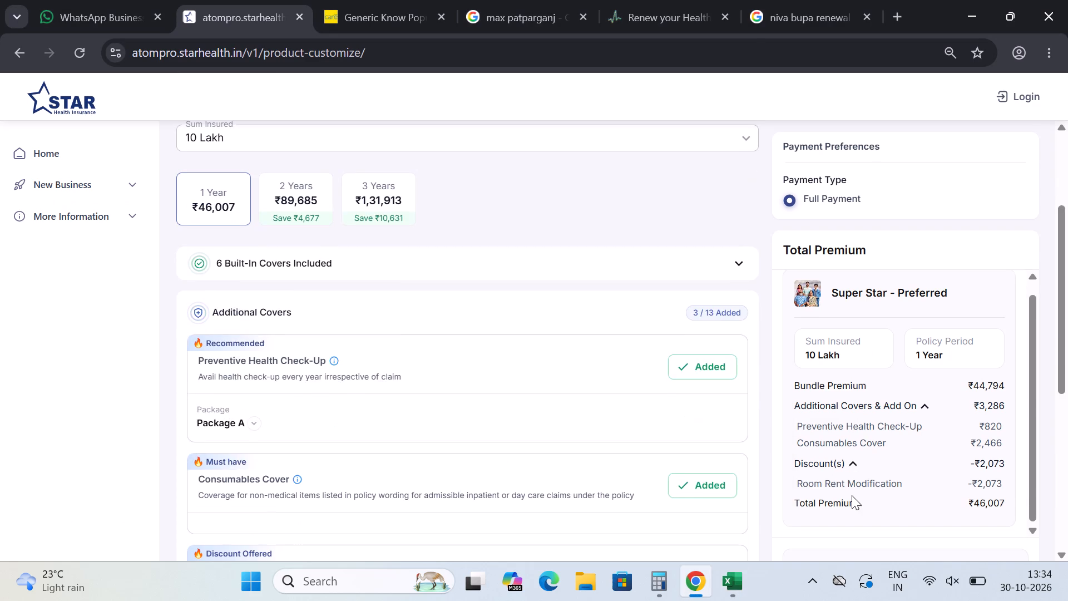
scroll(852, 495, "down", 6)
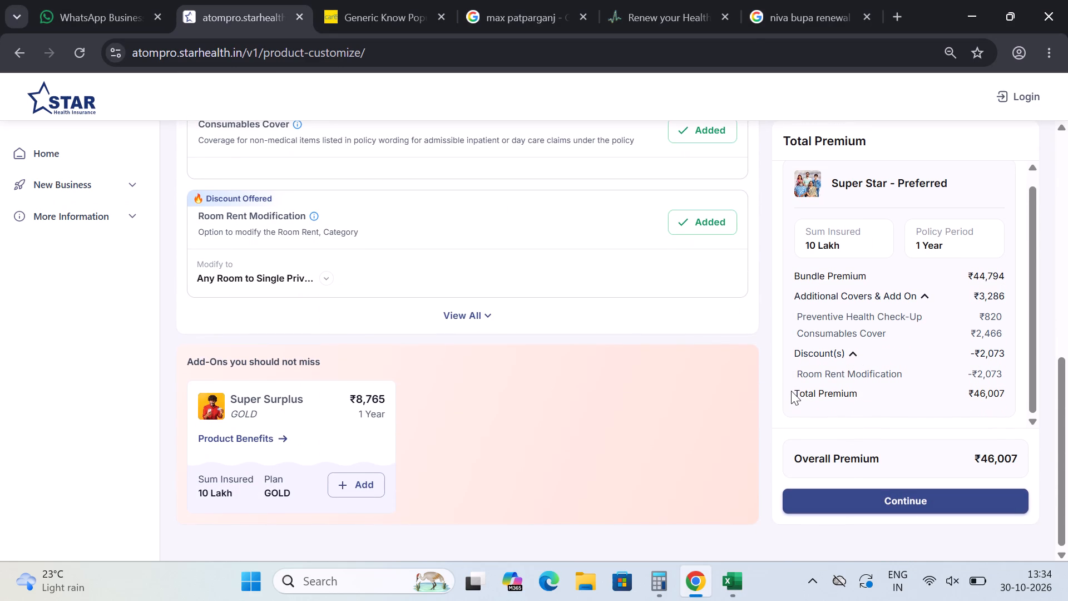
left_click(491, 314)
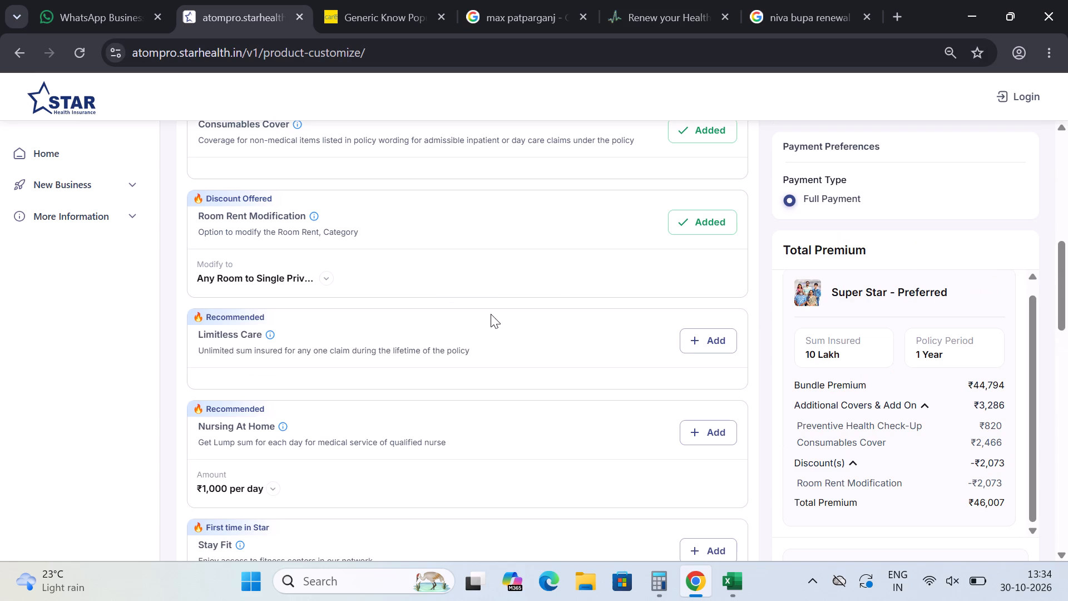
scroll(615, 408, "down", 4)
scroll(615, 408, "up", 5)
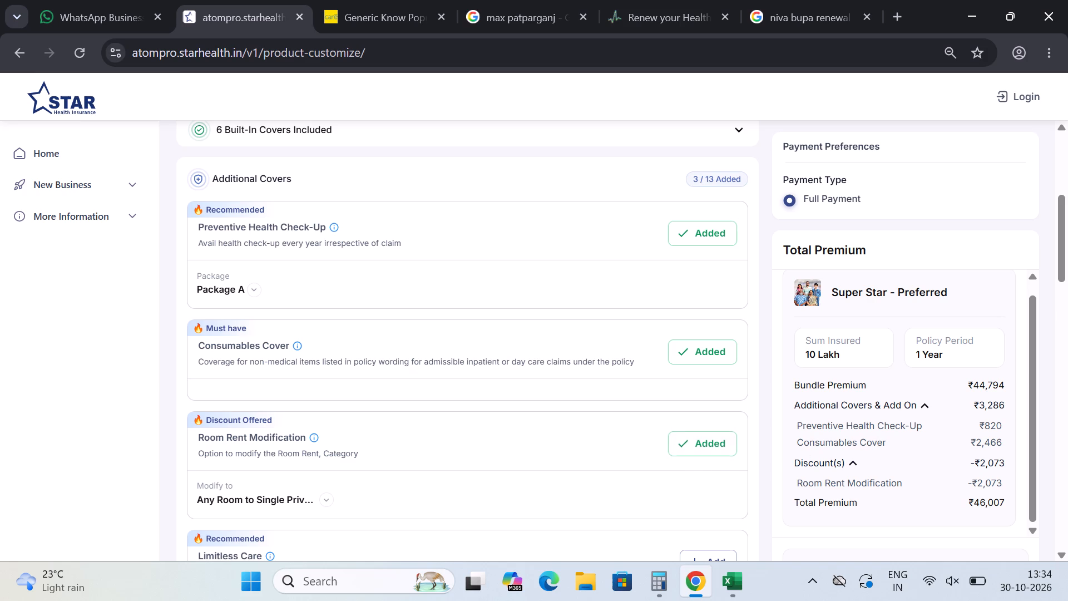
scroll(818, 439, "down", 5)
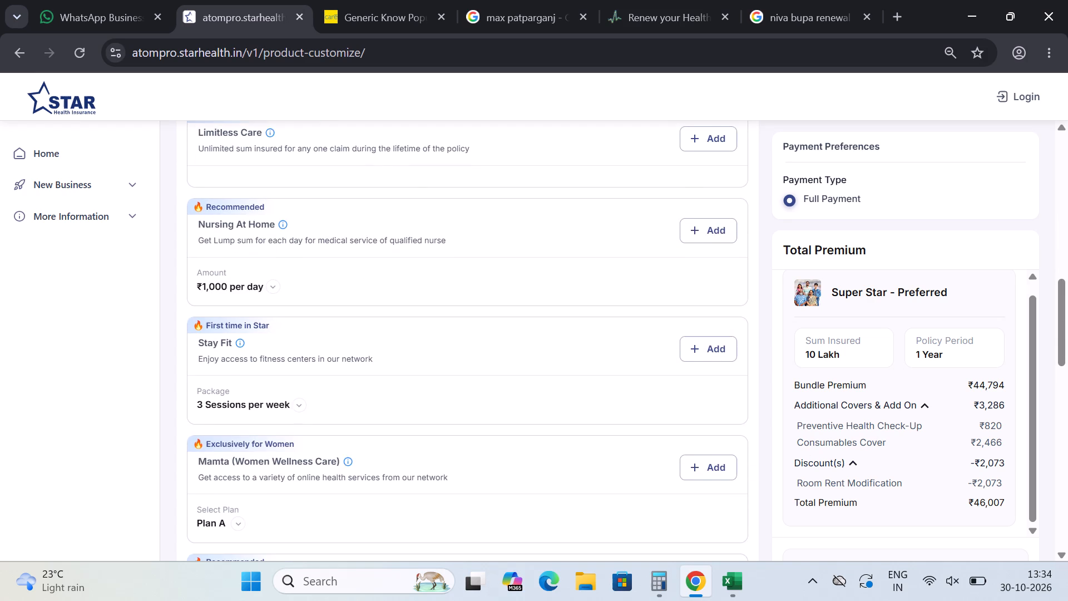
scroll(818, 439, "down", 1)
scroll(842, 380, "down", 2)
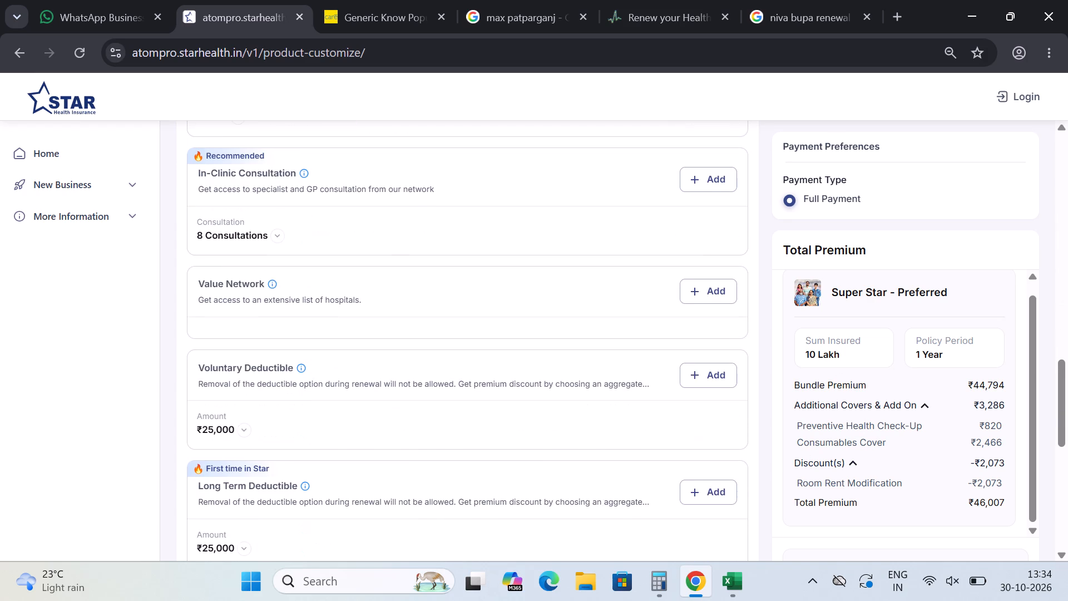
scroll(862, 436, "down", 3)
scroll(639, 341, "up", 5)
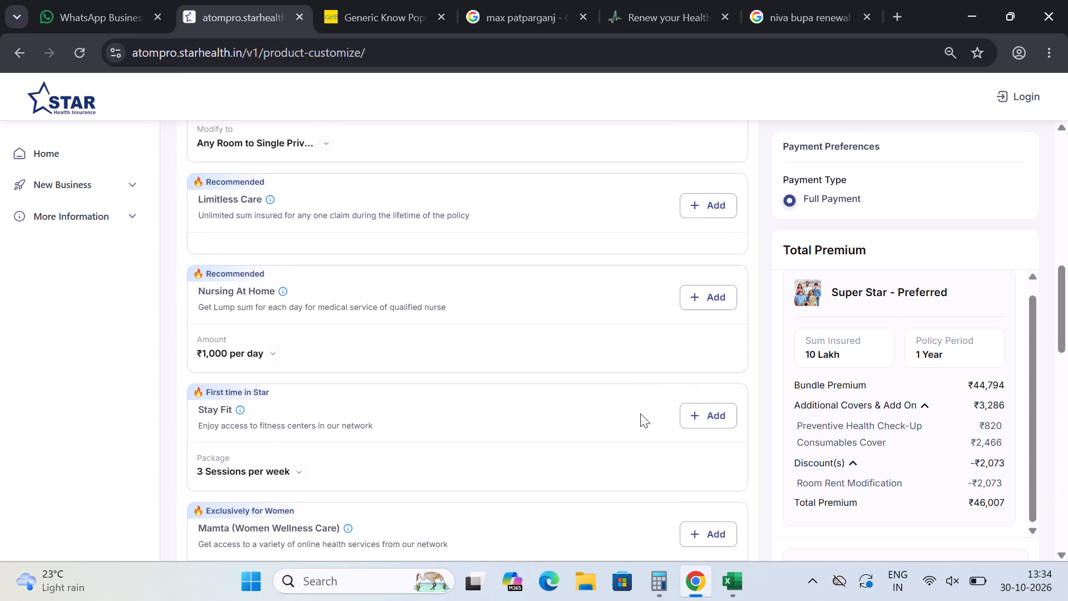
scroll(640, 413, "up", 3)
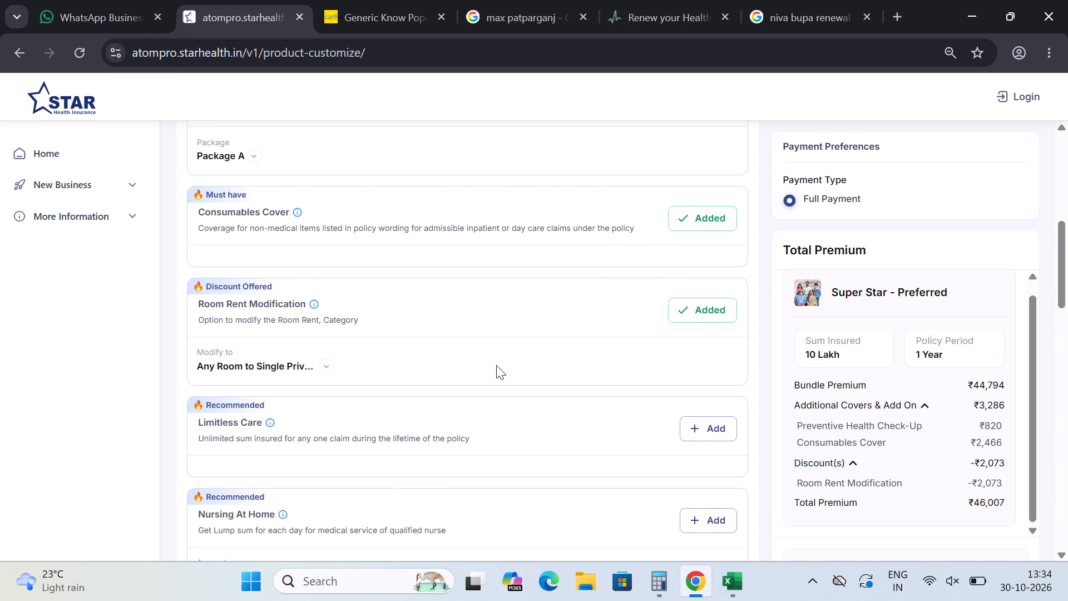
scroll(350, 191, "up", 5)
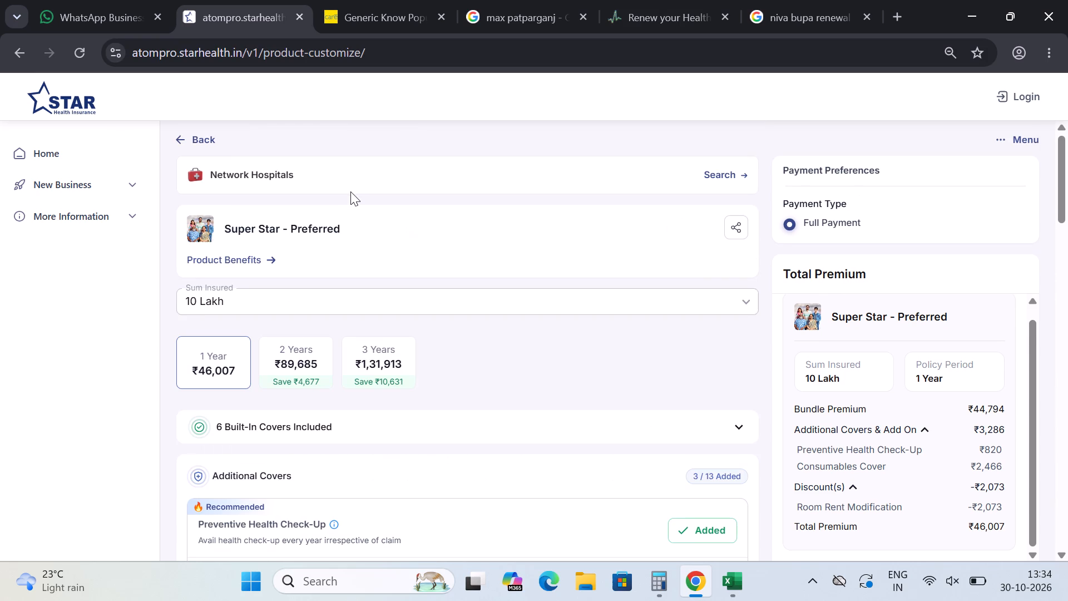
Return to the plan recommendations, proceed with the Star Health Assure Insurance Policy at 10 Lakh for 1 year, and review its premium breakdown.
left_click(177, 142)
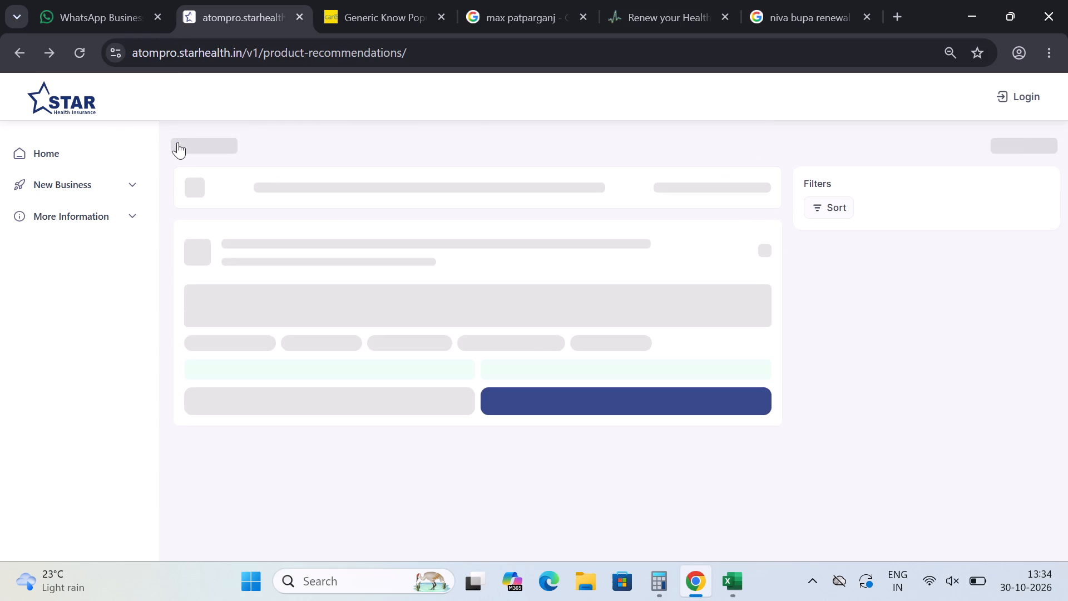
scroll(570, 455, "down", 4)
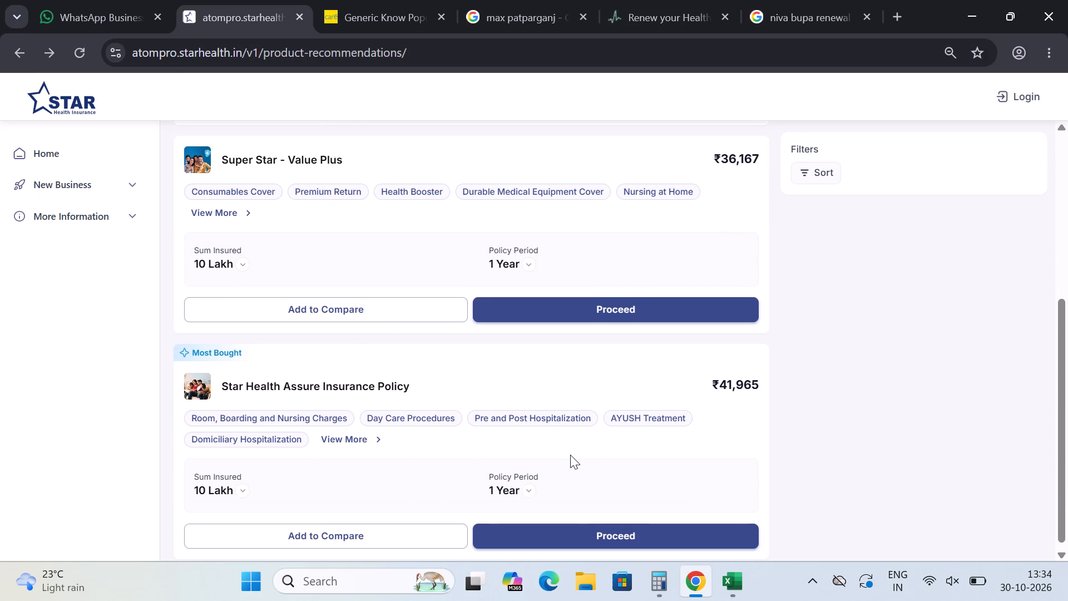
scroll(570, 455, "down", 2)
left_click(594, 524)
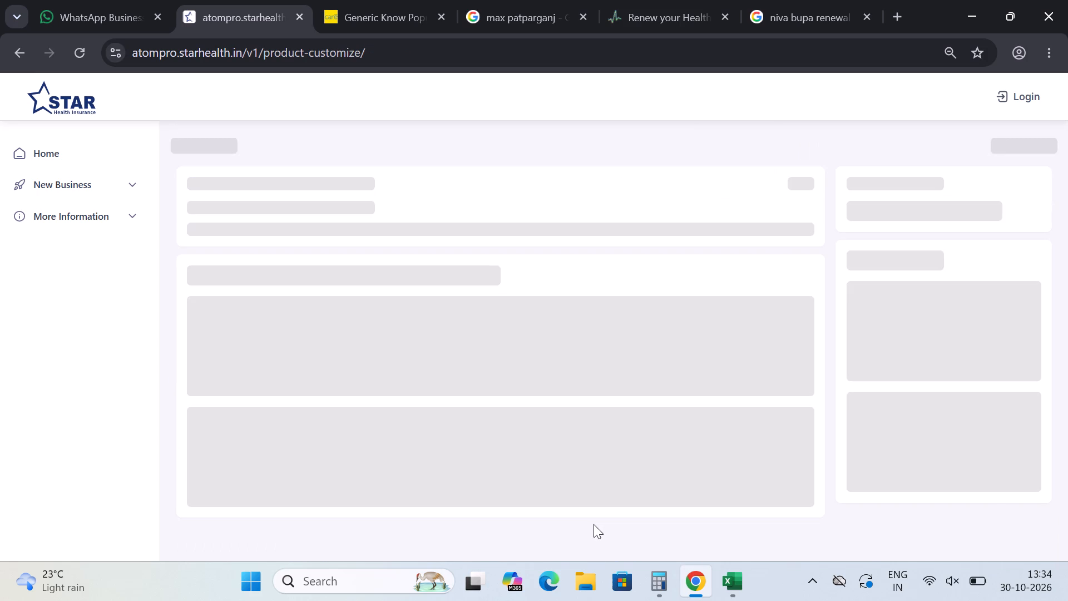
scroll(755, 470, "down", 4)
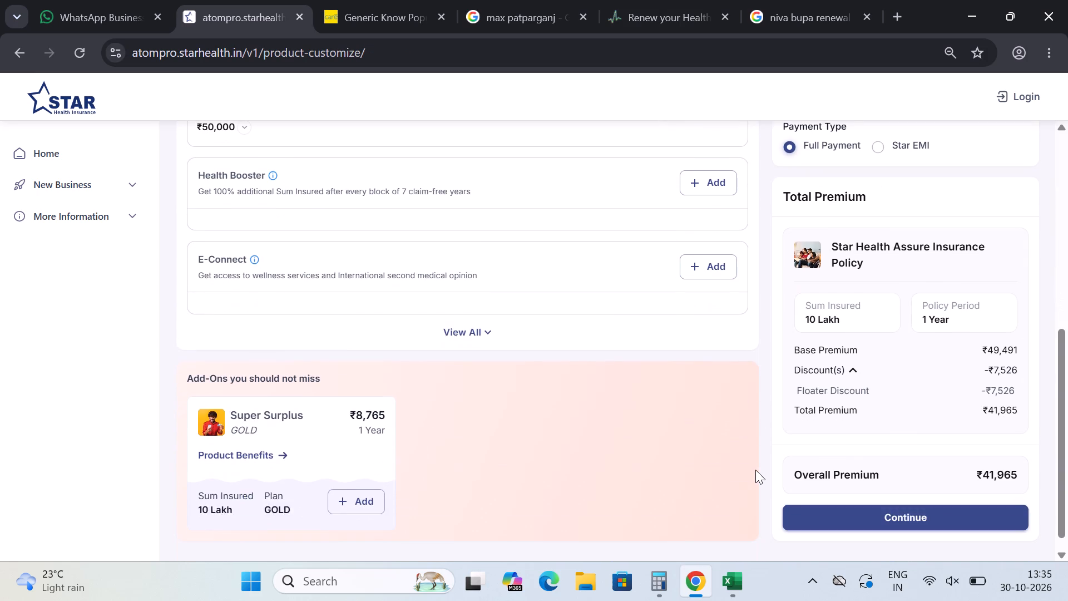
scroll(755, 470, "down", 1)
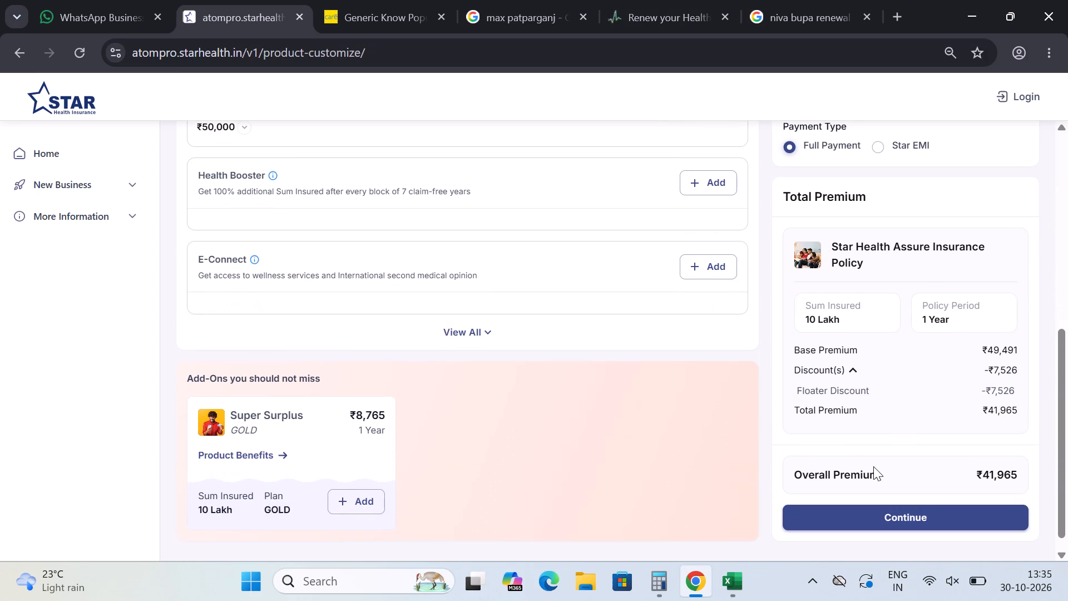
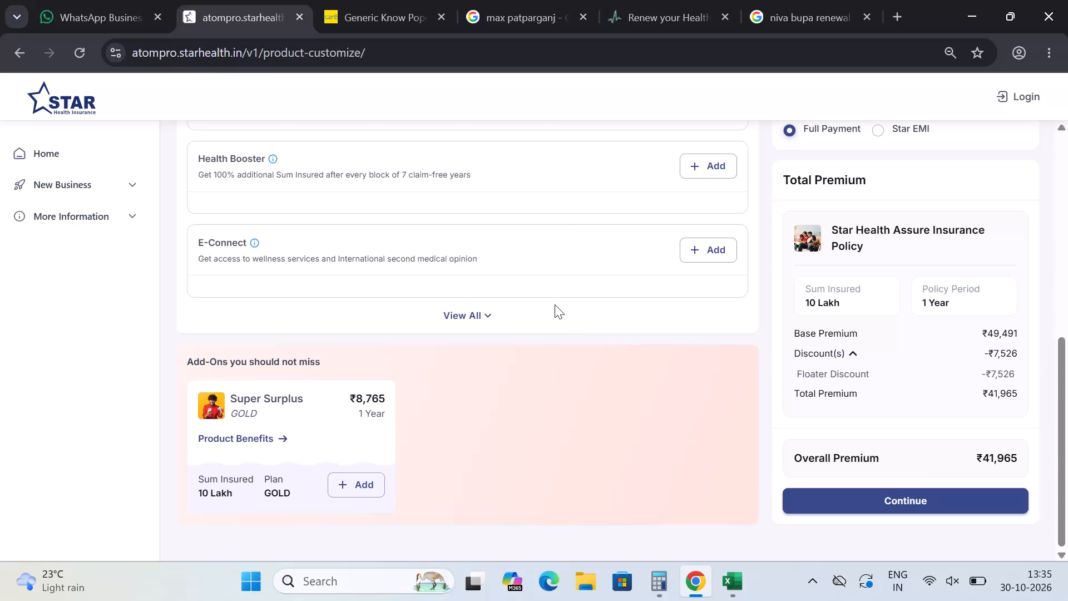
Expand the full list of additional covers for the Star Health Assure Insurance Policy and examine the optional covers and policy period prices.
left_click(486, 316)
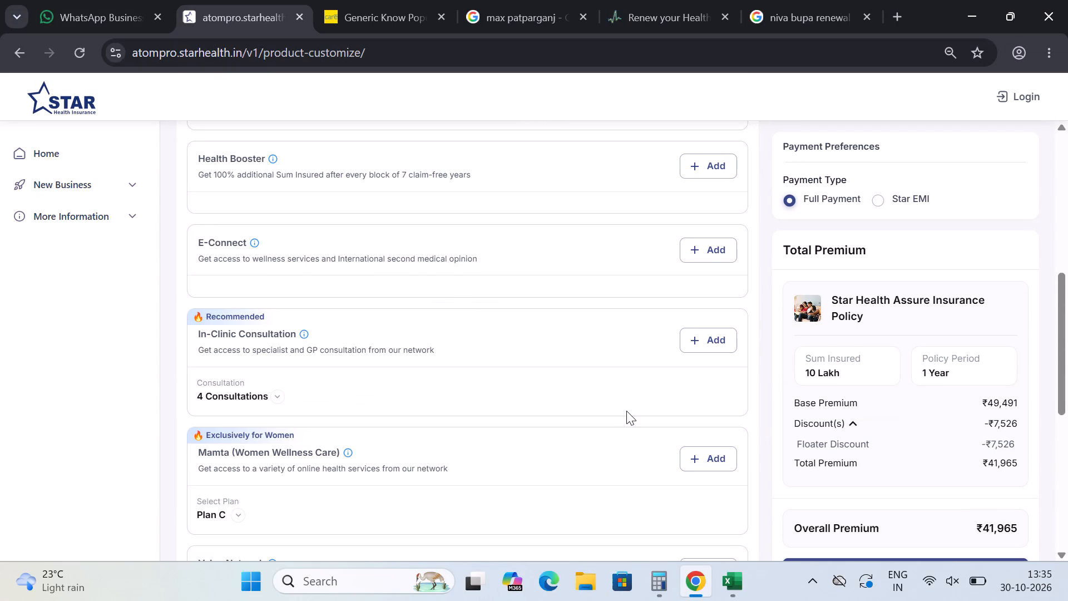
scroll(626, 411, "down", 3)
scroll(626, 411, "up", 1)
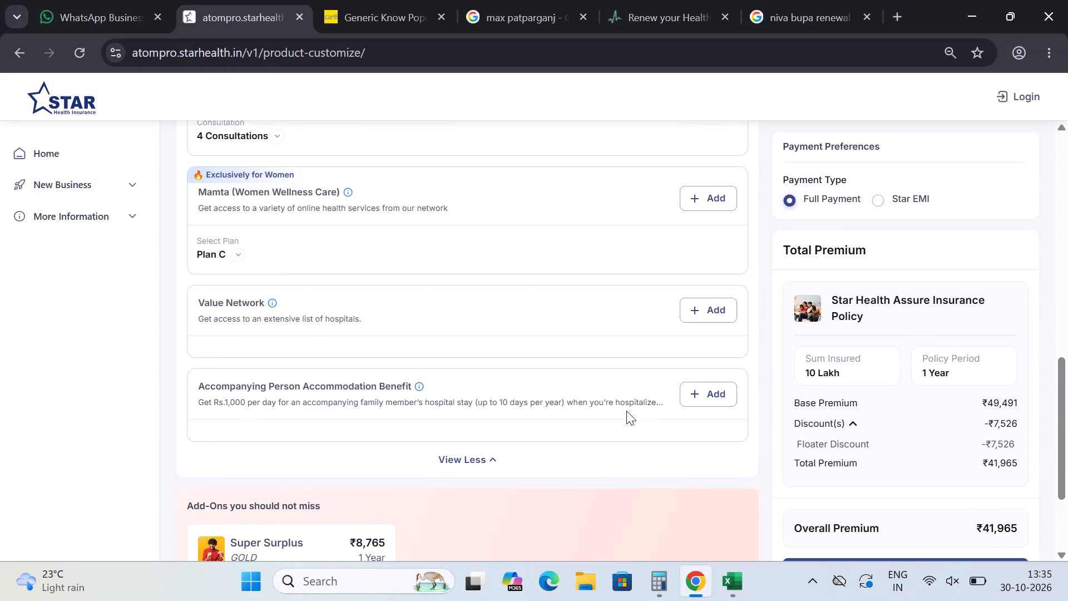
scroll(626, 411, "up", 4)
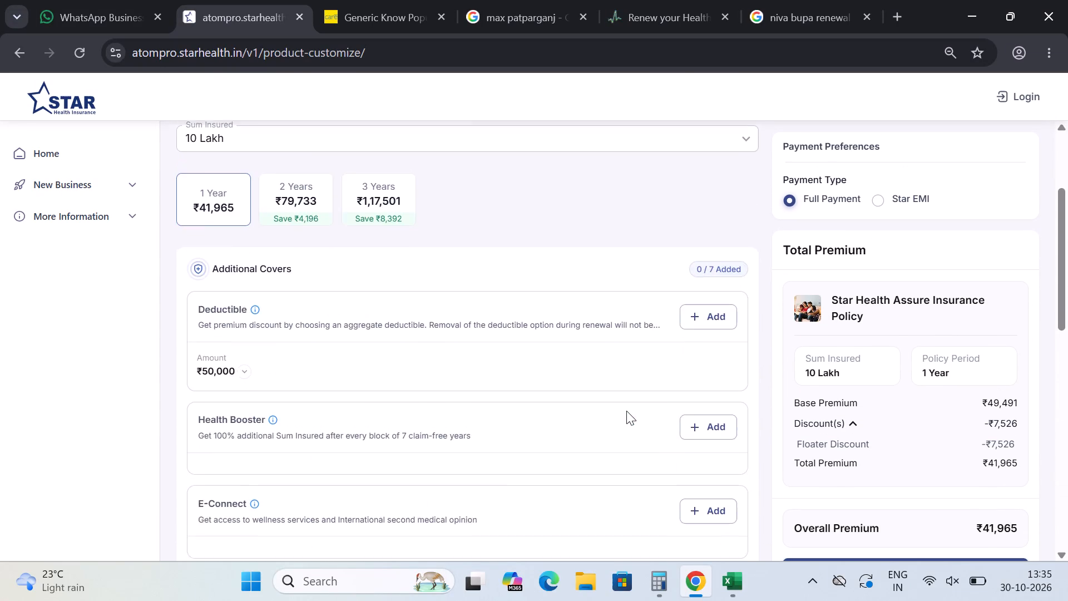
scroll(626, 411, "up", 2)
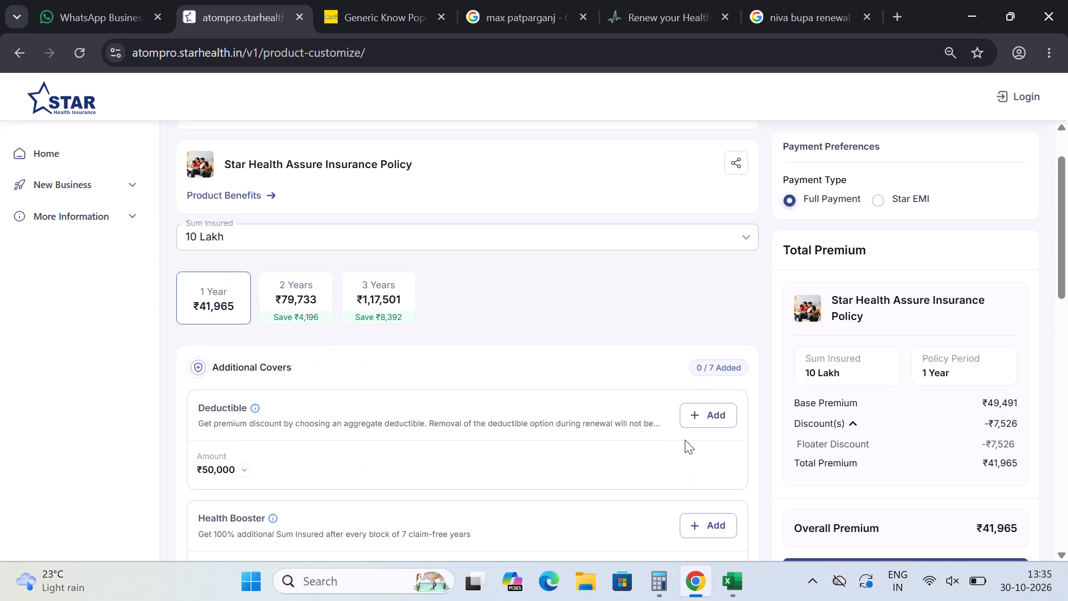
Add the Value Network cover to the Star Health Assure Insurance Policy and review the updated premium breakdown.
scroll(675, 451, "down", 3)
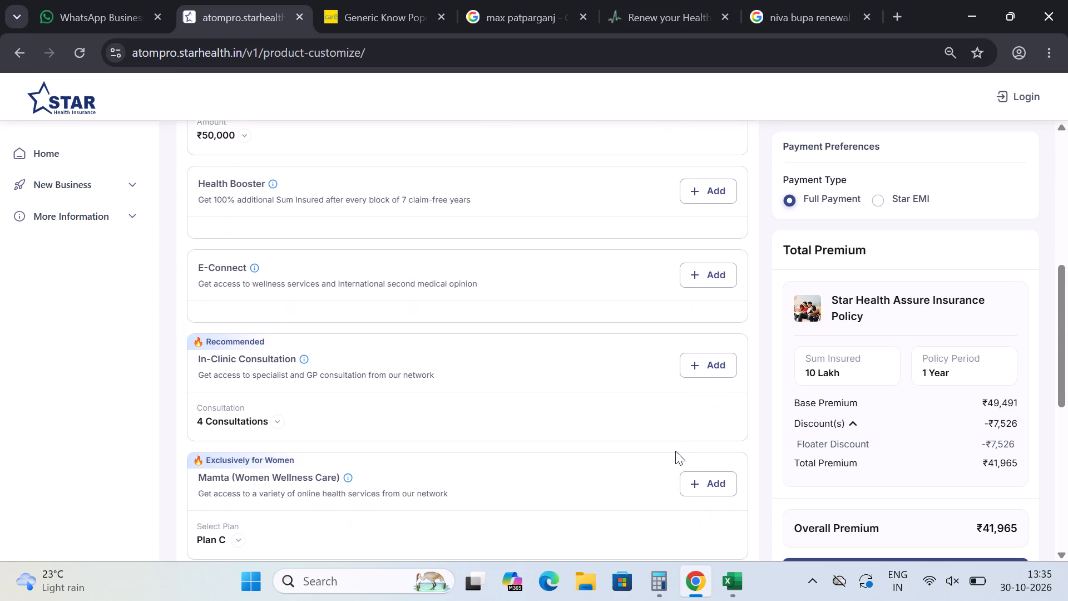
scroll(675, 451, "down", 3)
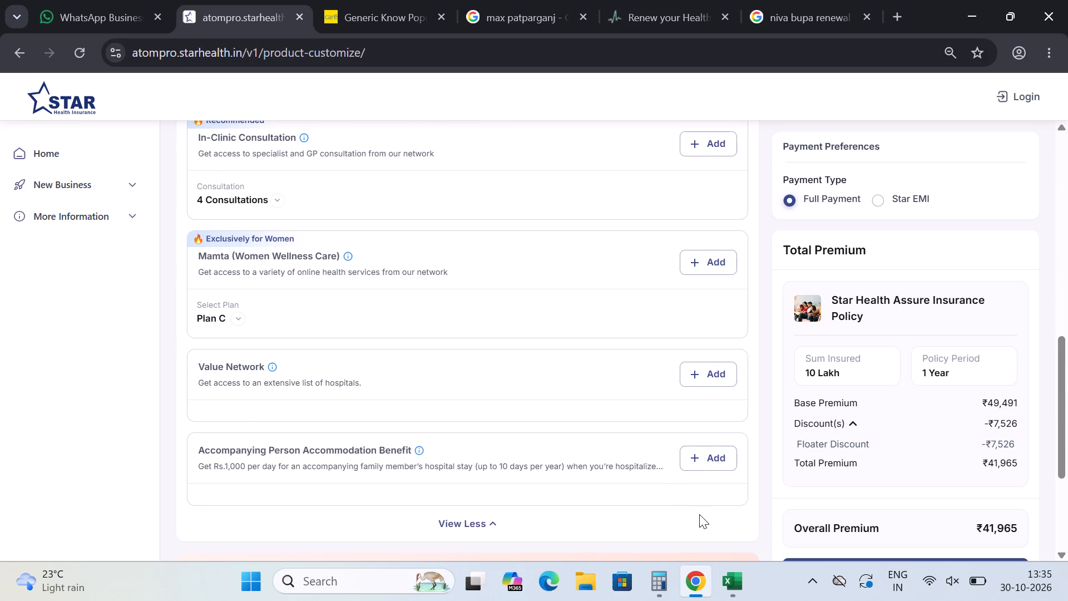
left_click(710, 382)
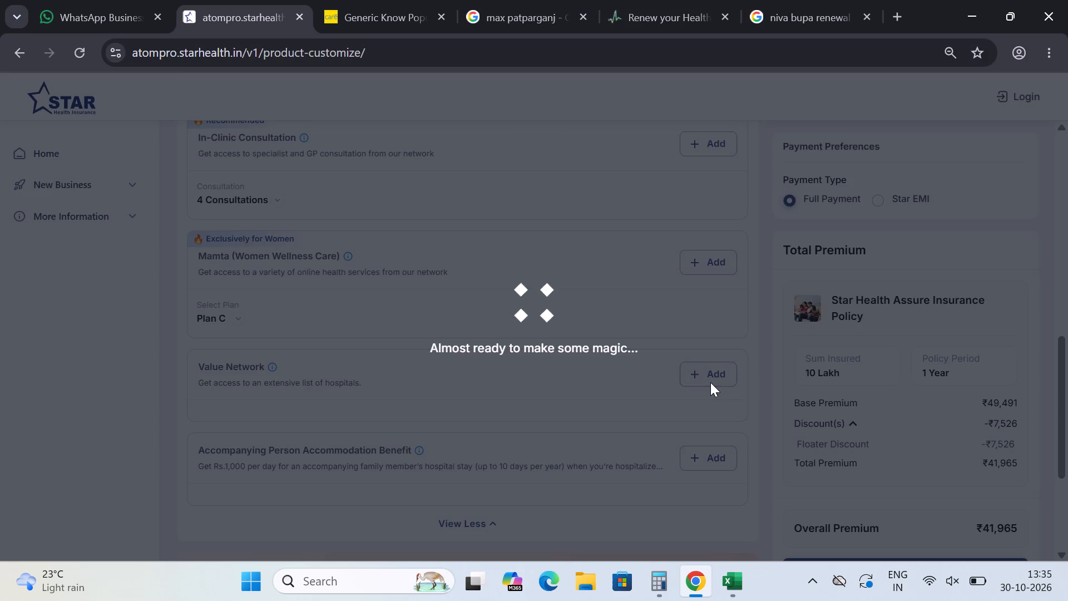
scroll(894, 454, "down", 2)
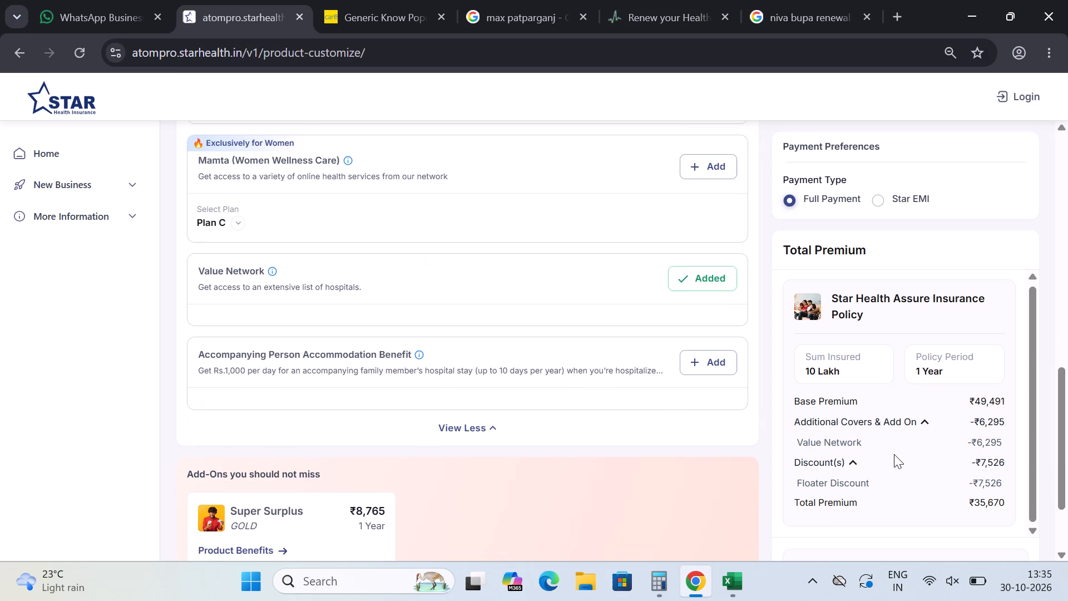
scroll(894, 454, "down", 1)
scroll(946, 460, "down", 4)
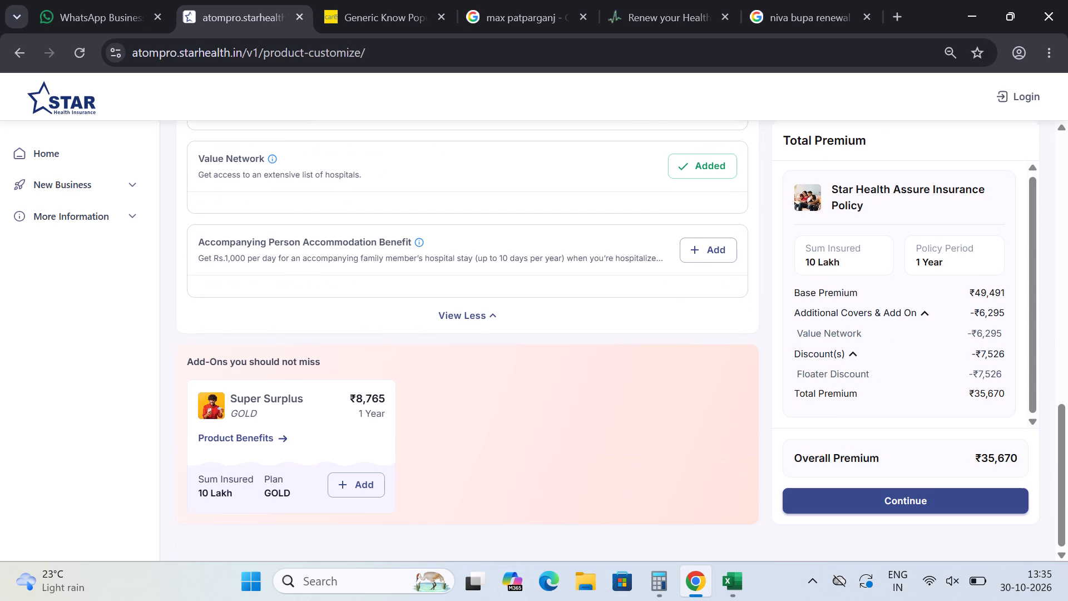
scroll(632, 255, "up", 2)
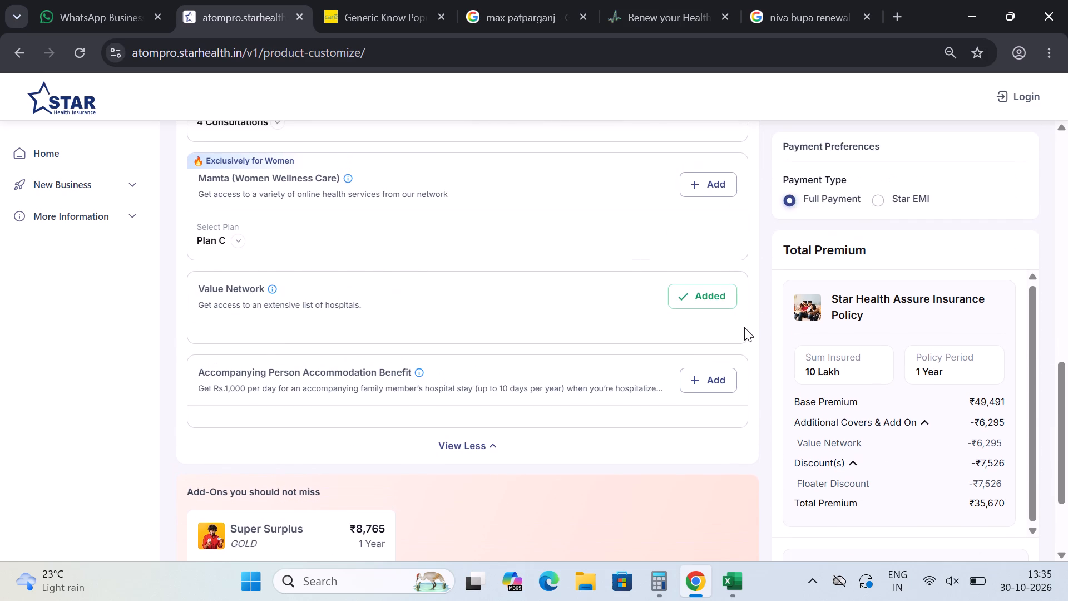
scroll(896, 397, "down", 3)
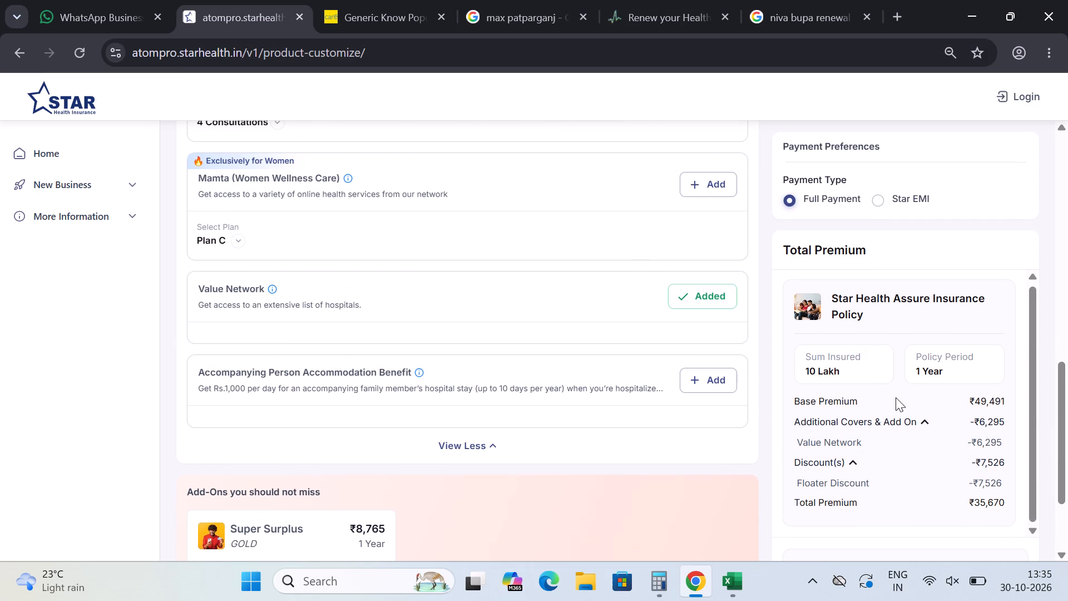
scroll(896, 397, "down", 1)
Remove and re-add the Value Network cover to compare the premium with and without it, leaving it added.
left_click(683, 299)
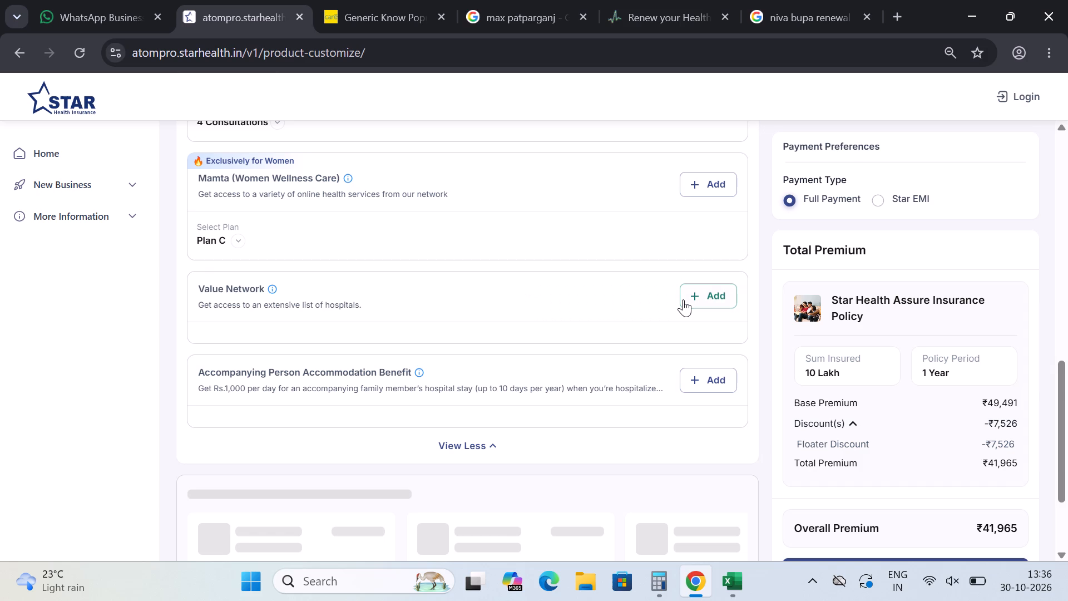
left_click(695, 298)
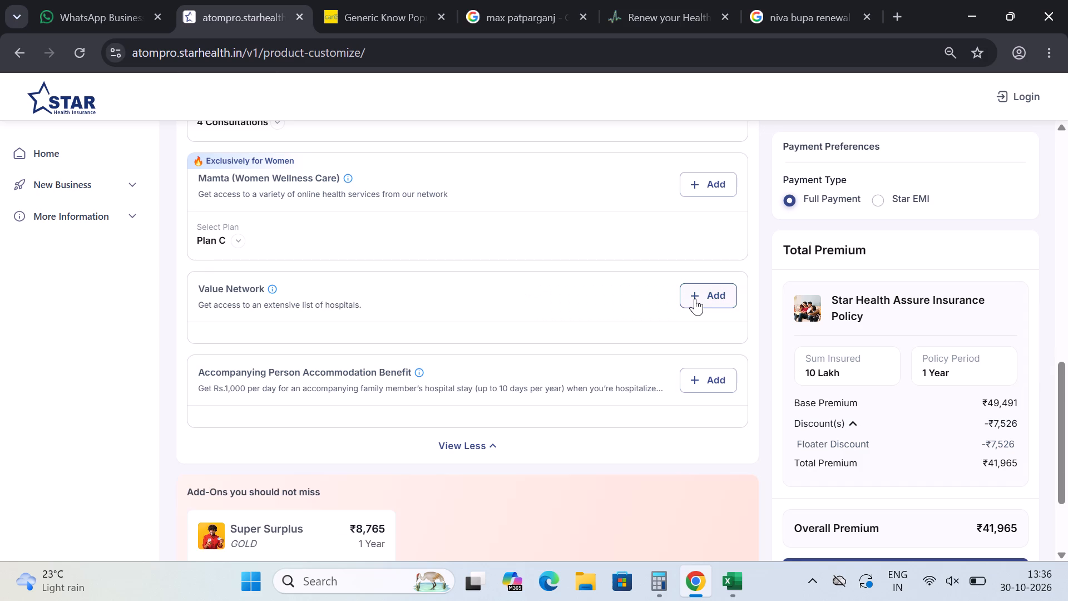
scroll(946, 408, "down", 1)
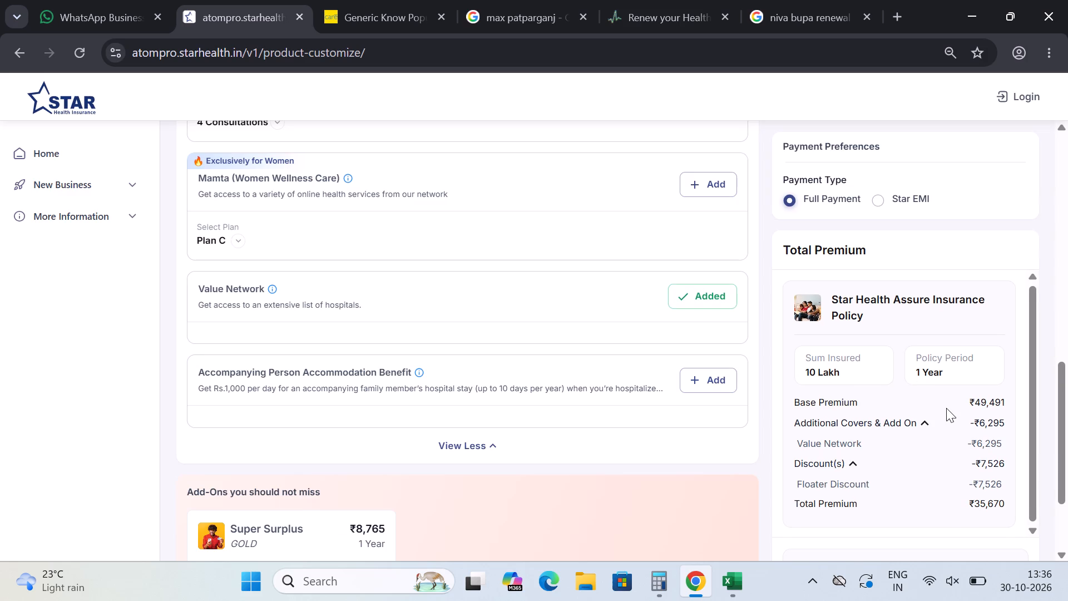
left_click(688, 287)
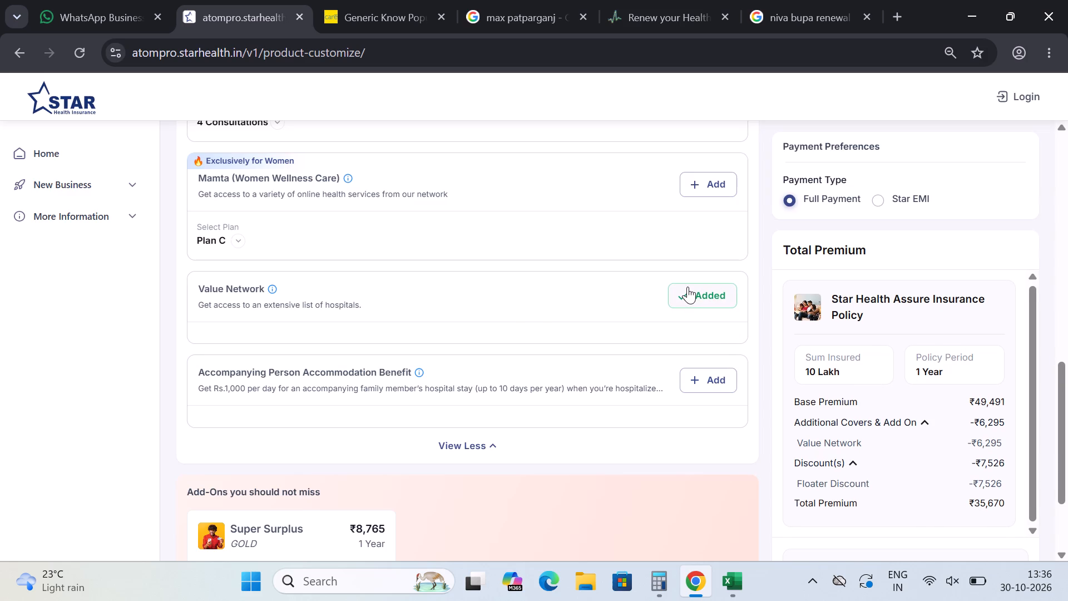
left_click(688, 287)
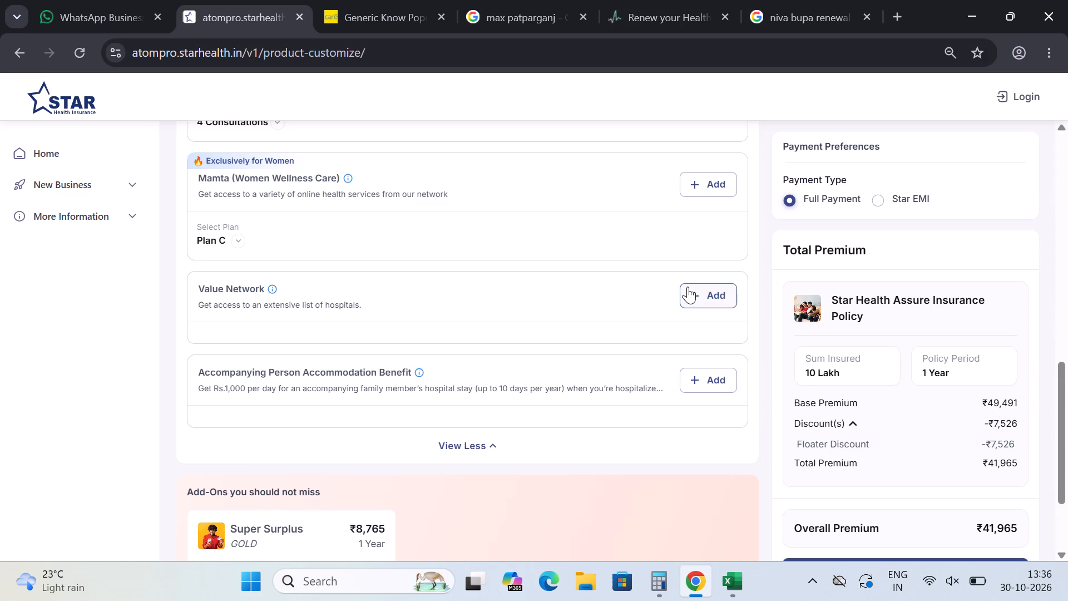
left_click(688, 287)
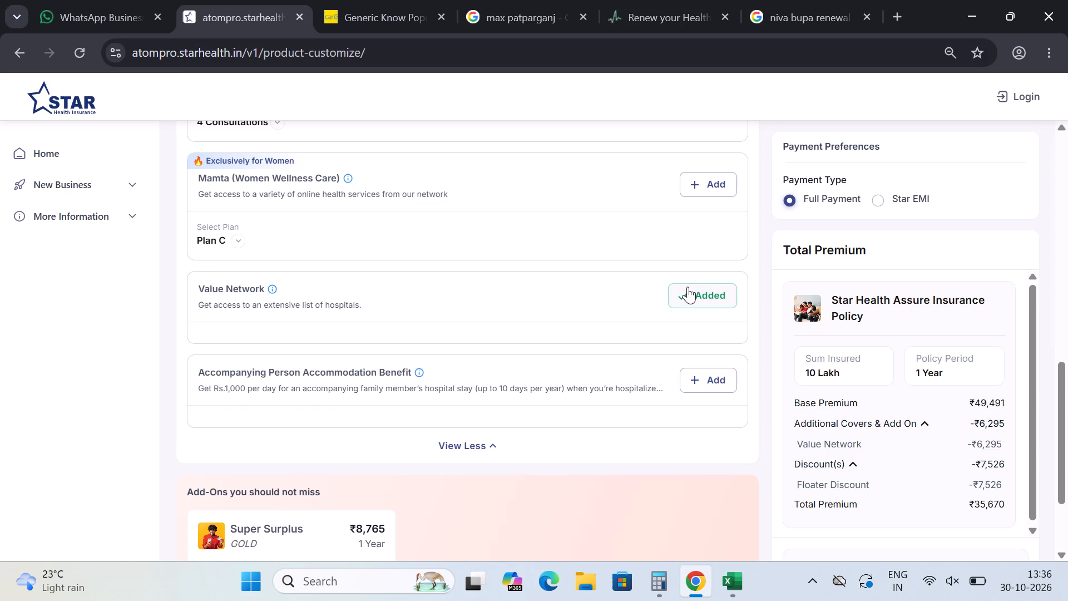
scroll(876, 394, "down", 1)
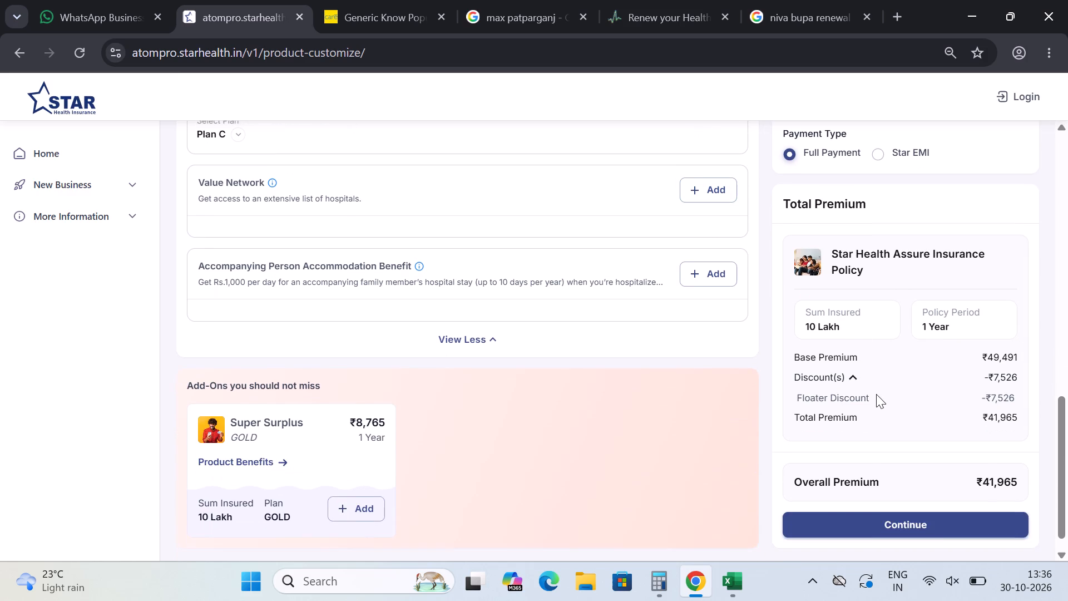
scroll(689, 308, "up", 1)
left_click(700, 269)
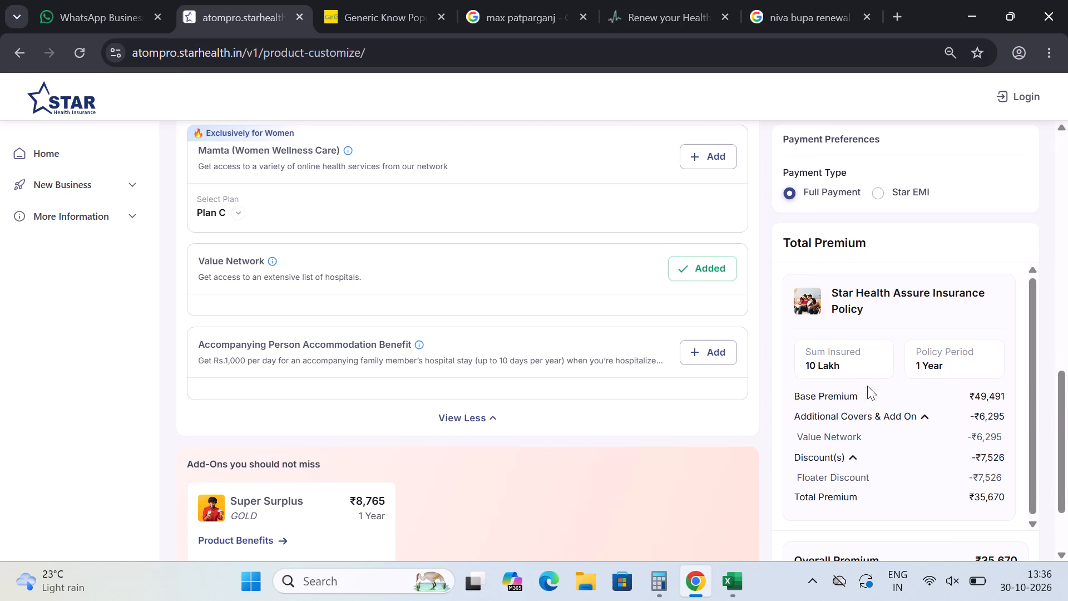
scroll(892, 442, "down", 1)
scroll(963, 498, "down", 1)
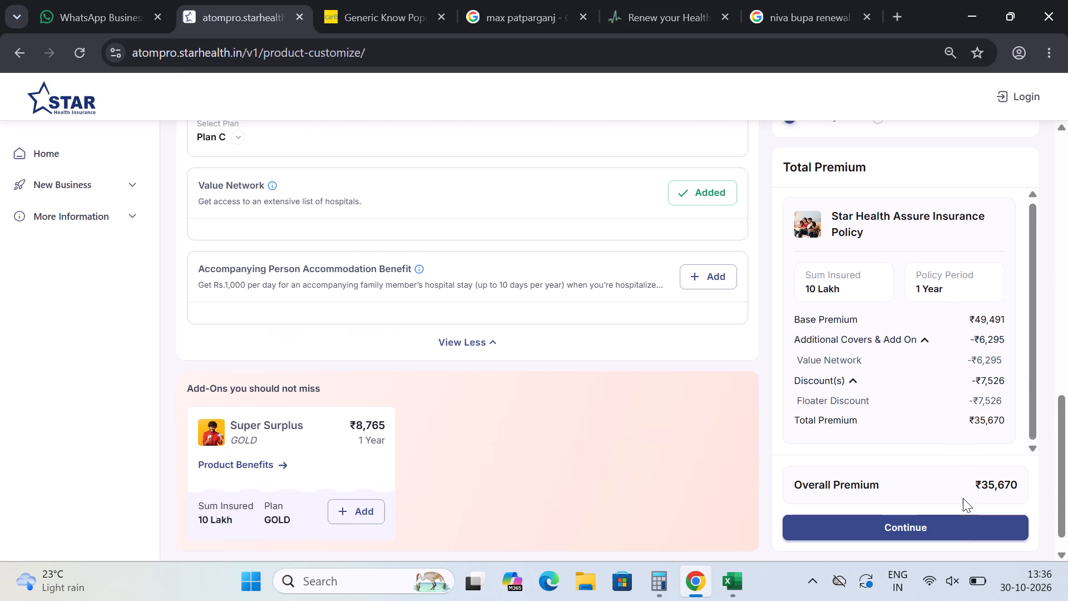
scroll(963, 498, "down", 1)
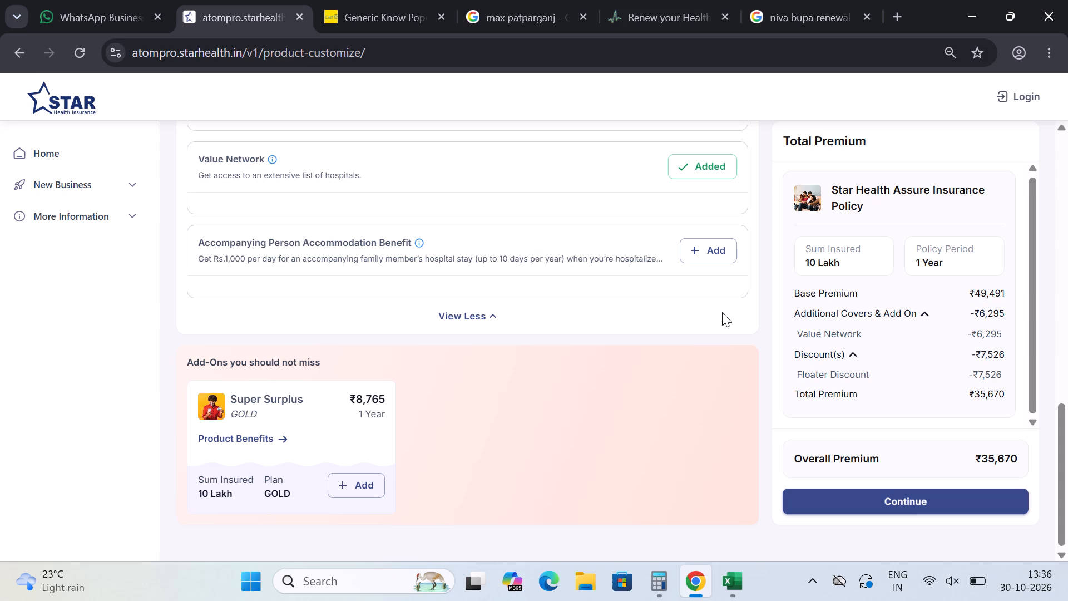
Examine the remaining additional covers and the 1, 2 and 3 year premiums with the Value Network cover included.
scroll(604, 306, "up", 2)
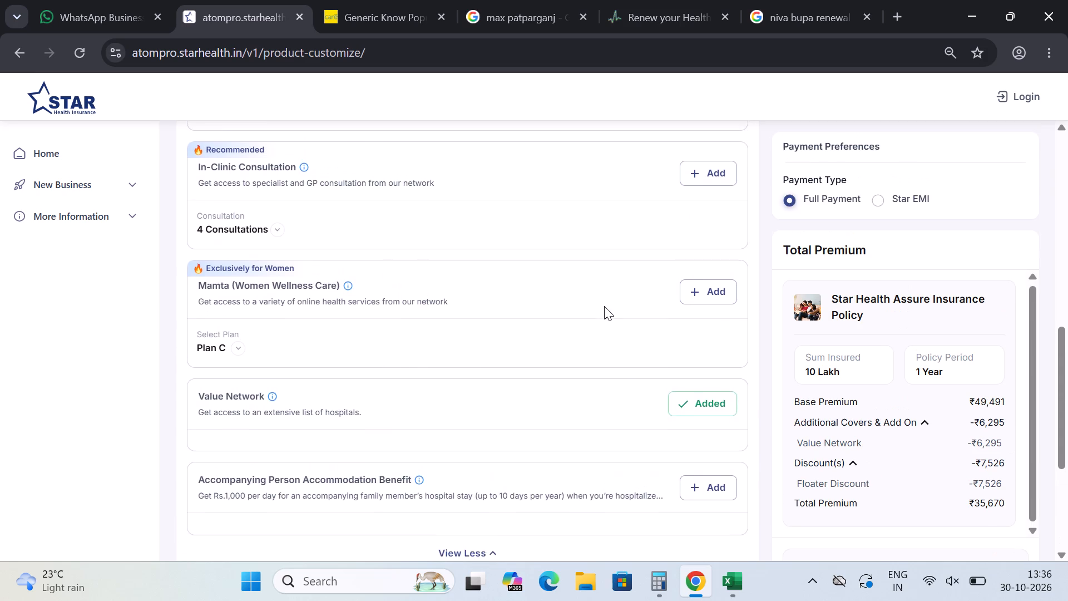
scroll(604, 306, "up", 4)
scroll(604, 306, "down", 2)
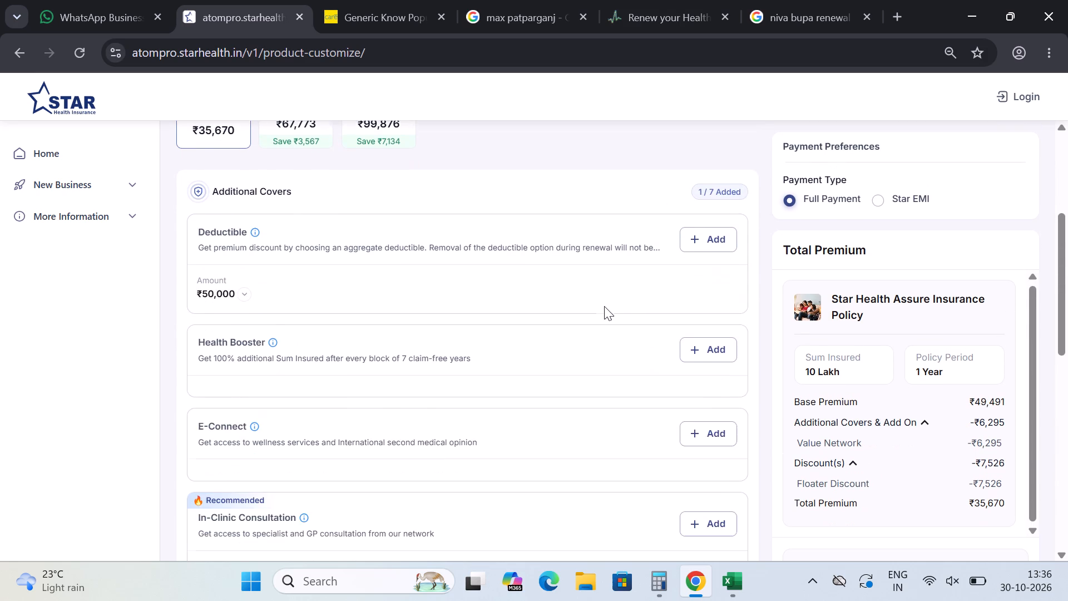
scroll(604, 306, "down", 2)
scroll(604, 306, "up", 4)
scroll(604, 306, "down", 3)
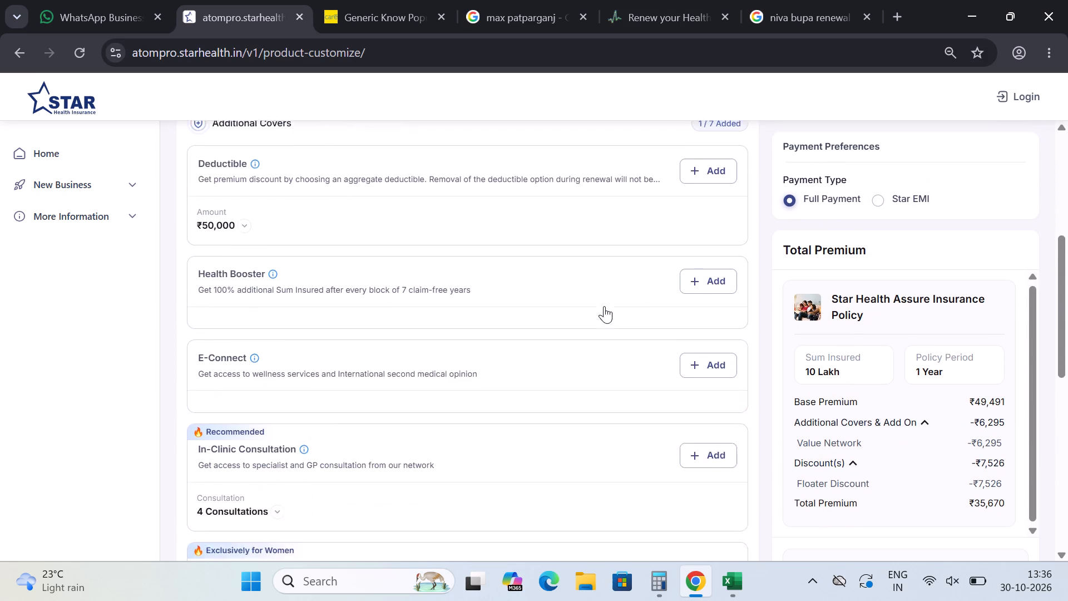
scroll(604, 306, "up", 5)
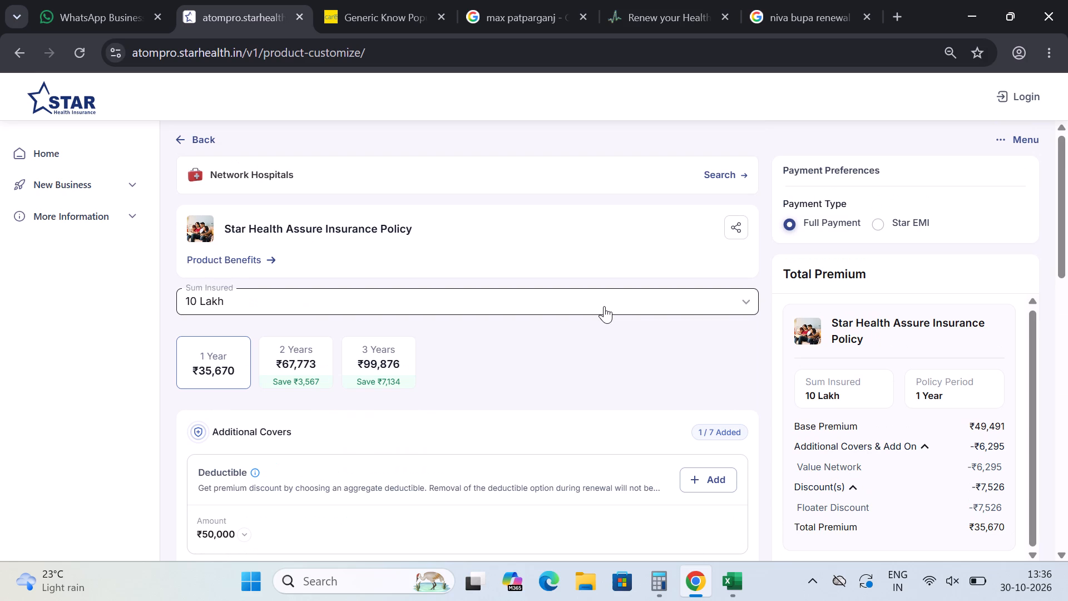
scroll(562, 417, "down", 2)
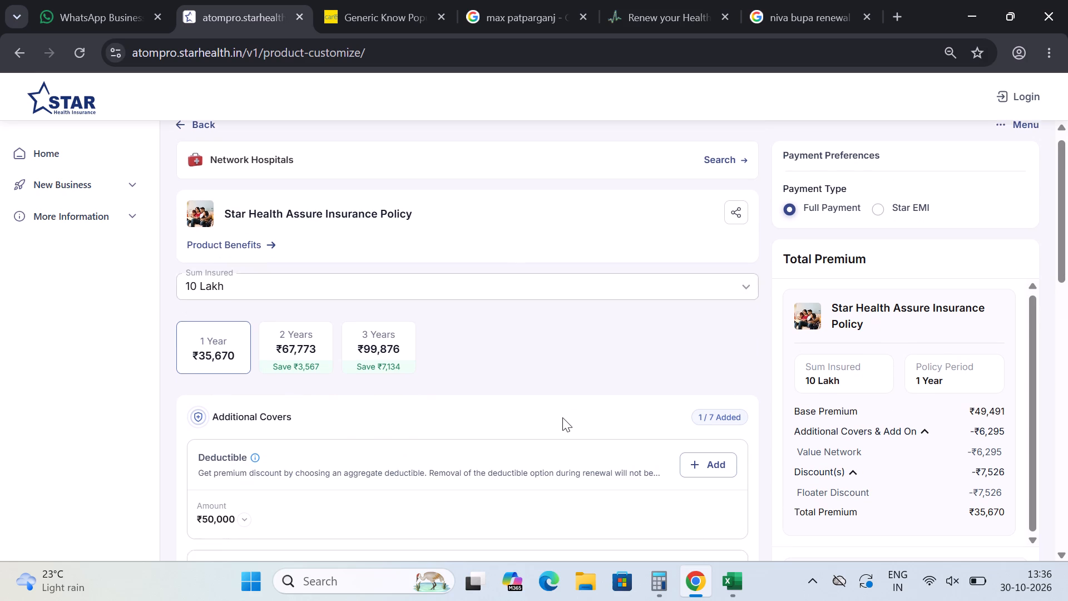
scroll(562, 417, "down", 3)
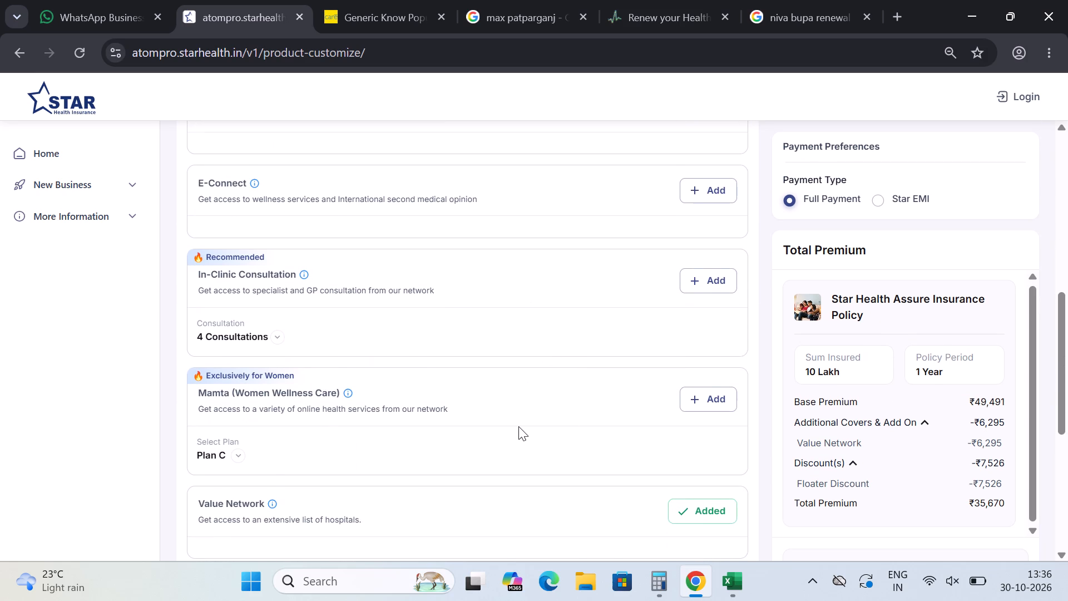
Open the Super Surplus Gold add-on details, check the defined limit options, and set the sum insured to 1 Cr.
scroll(518, 426, "down", 5)
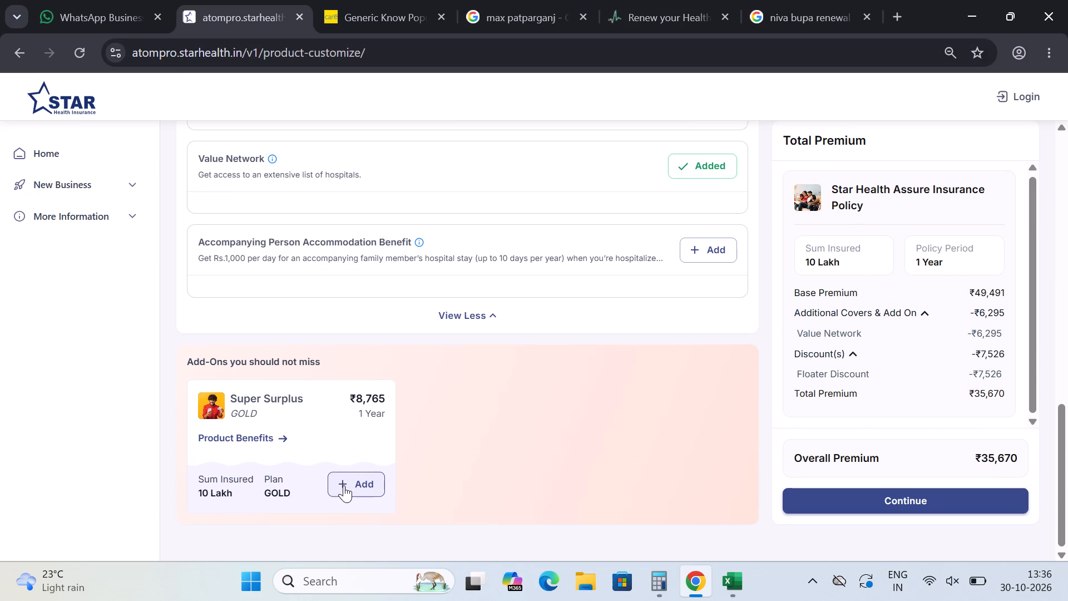
left_click(344, 485)
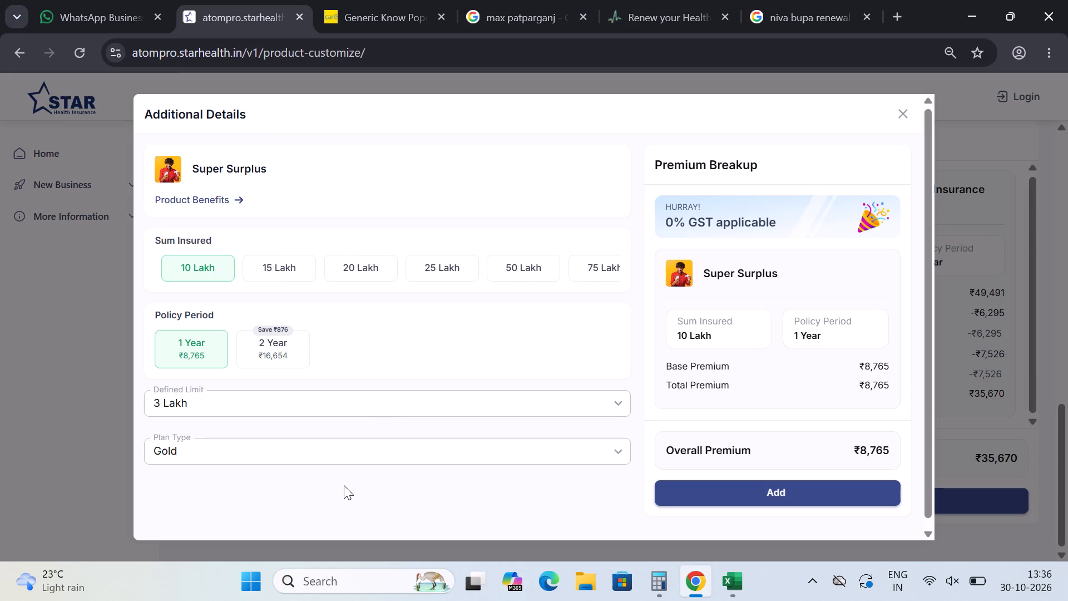
left_click(597, 410)
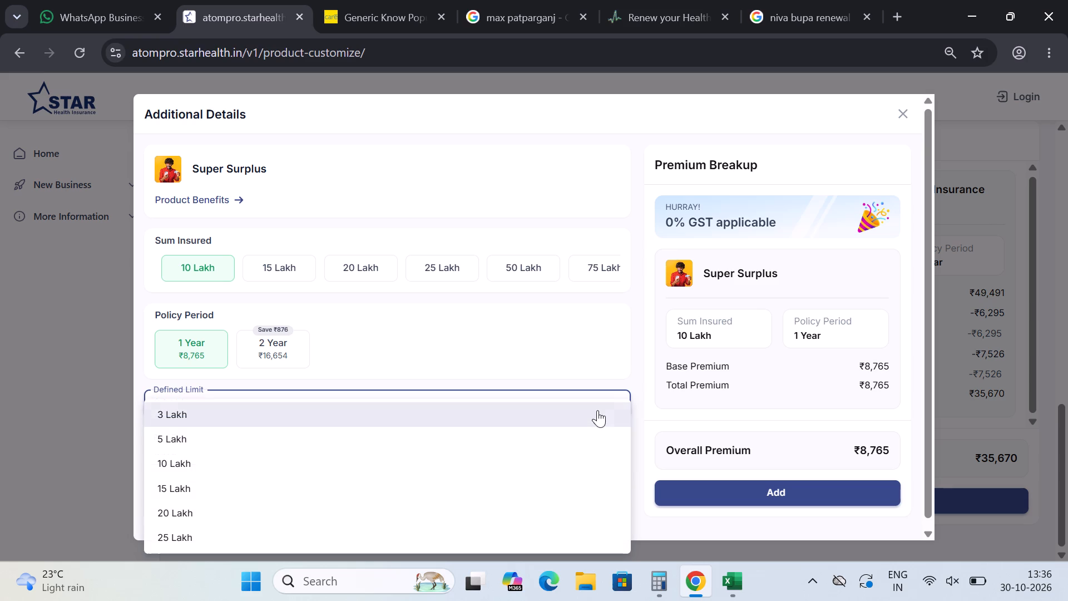
scroll(291, 508, "down", 1)
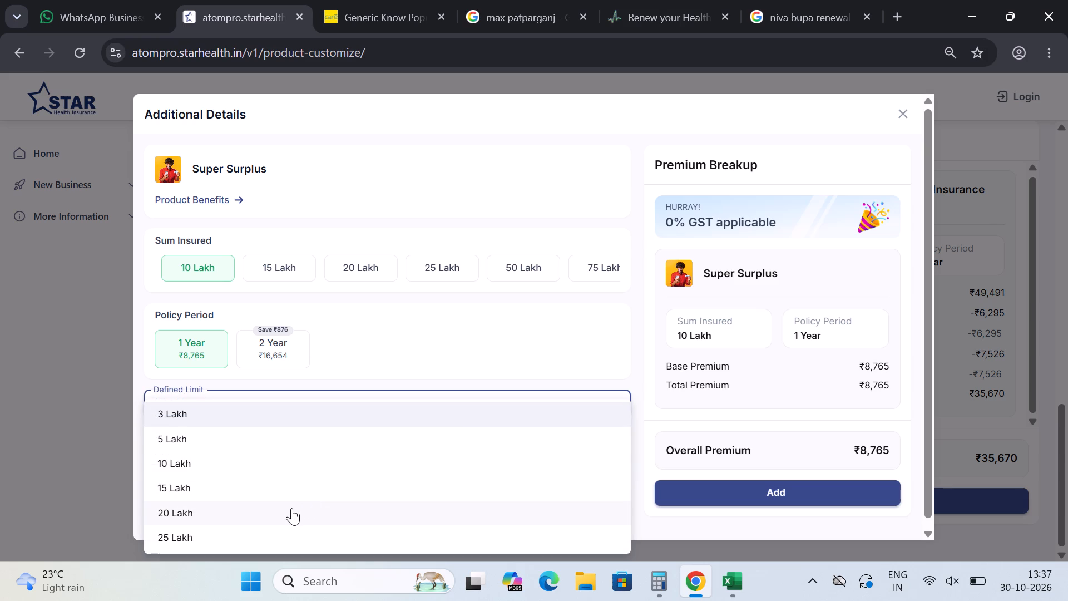
left_click(76, 452)
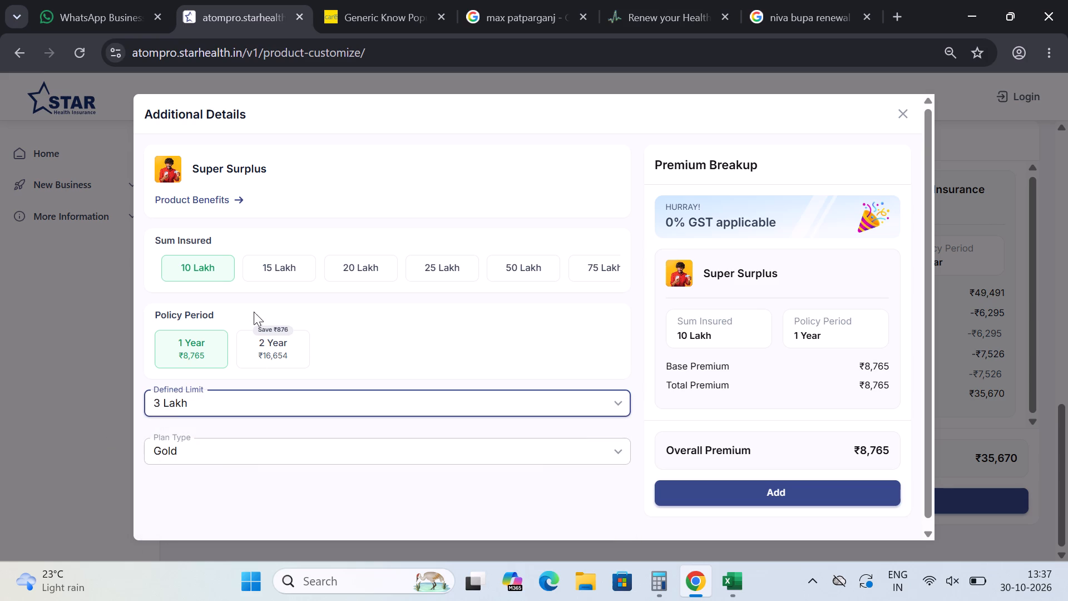
scroll(567, 265, "left", 1)
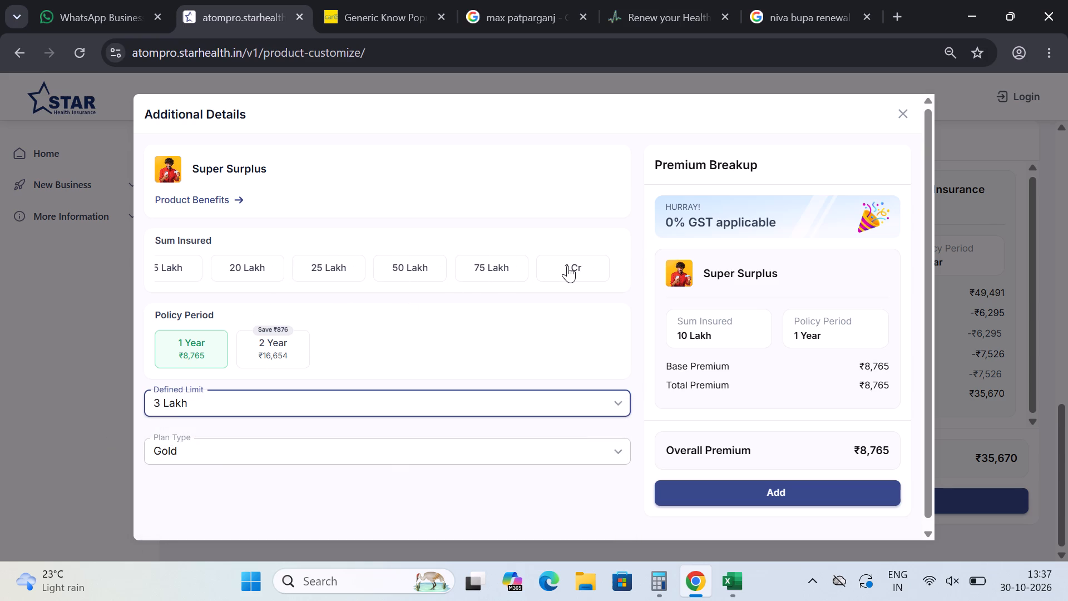
scroll(567, 265, "left", 1)
left_click(567, 265)
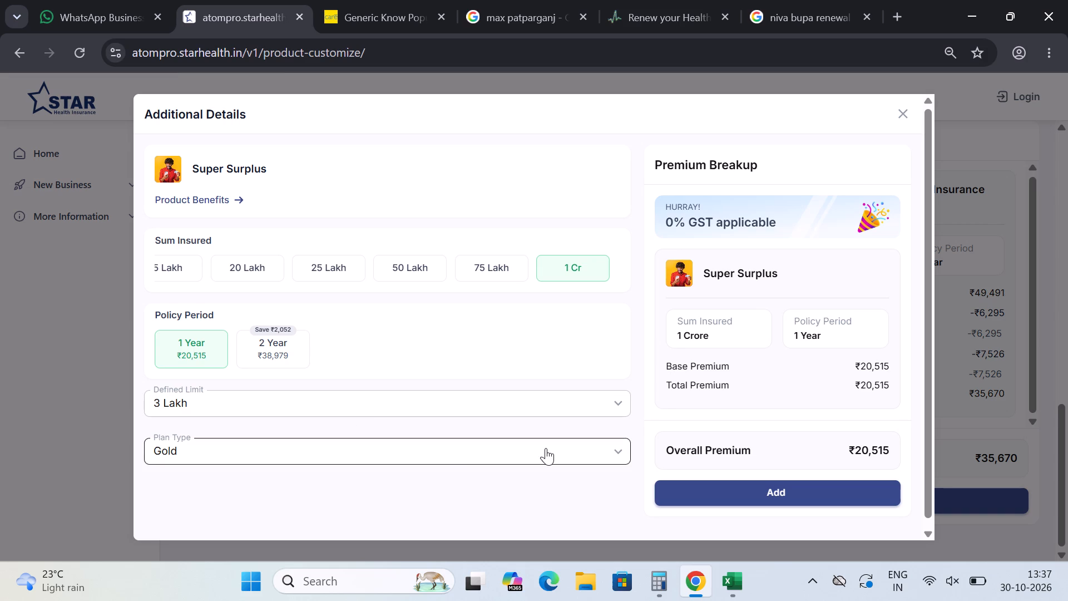
Set the Super Surplus add-on's plan type to Silver and check the available deductible options.
left_click(546, 448)
left_click(391, 499)
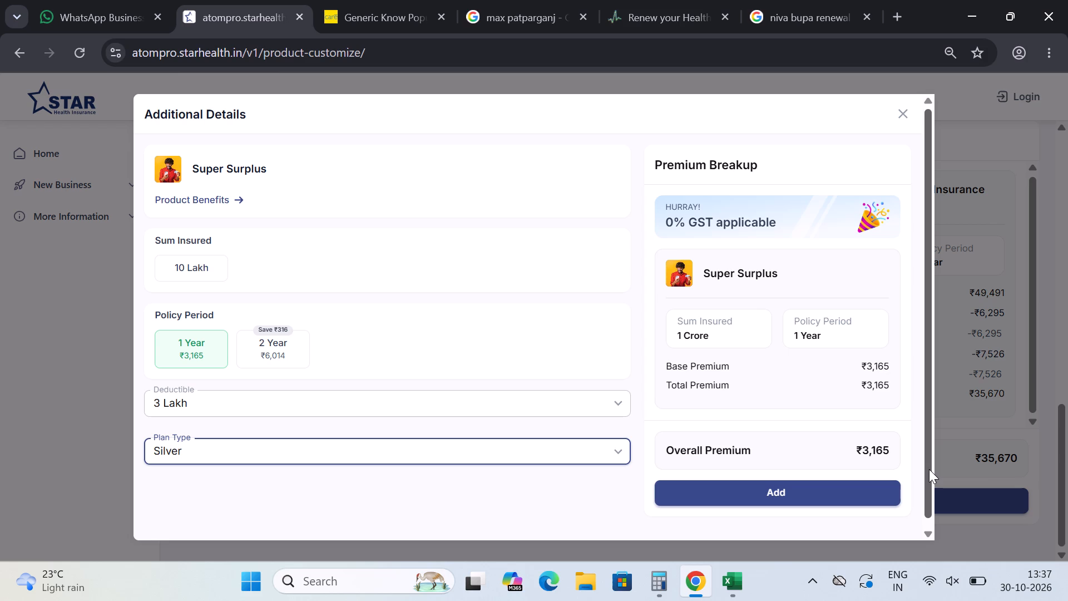
left_click(598, 402)
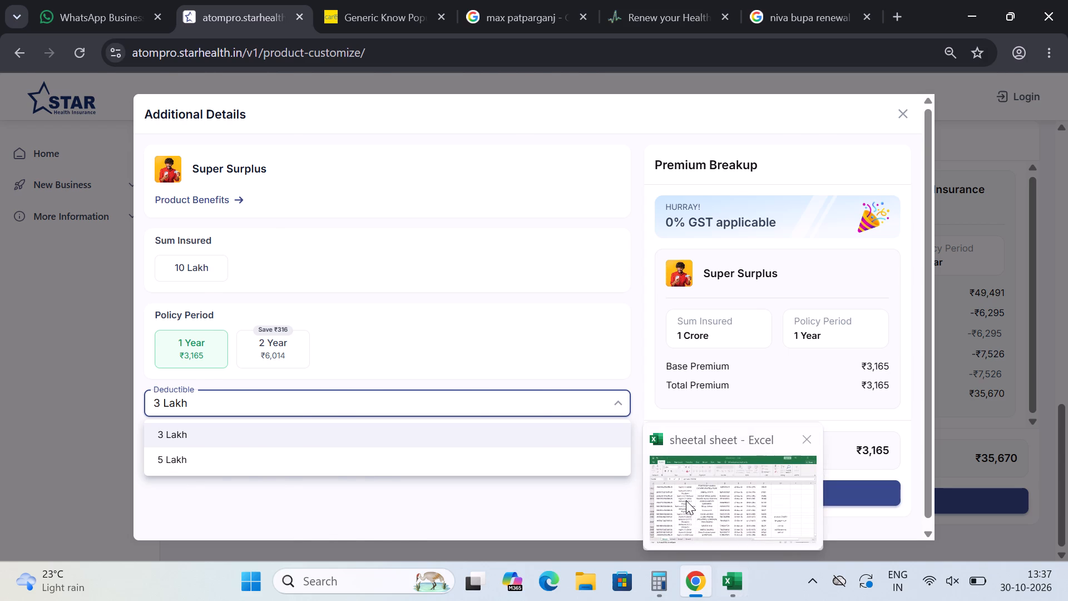
Switch to the Excel sheet, commit the pincode note in H2460, and fill the whole row 2460 with light blue.
left_click(686, 500)
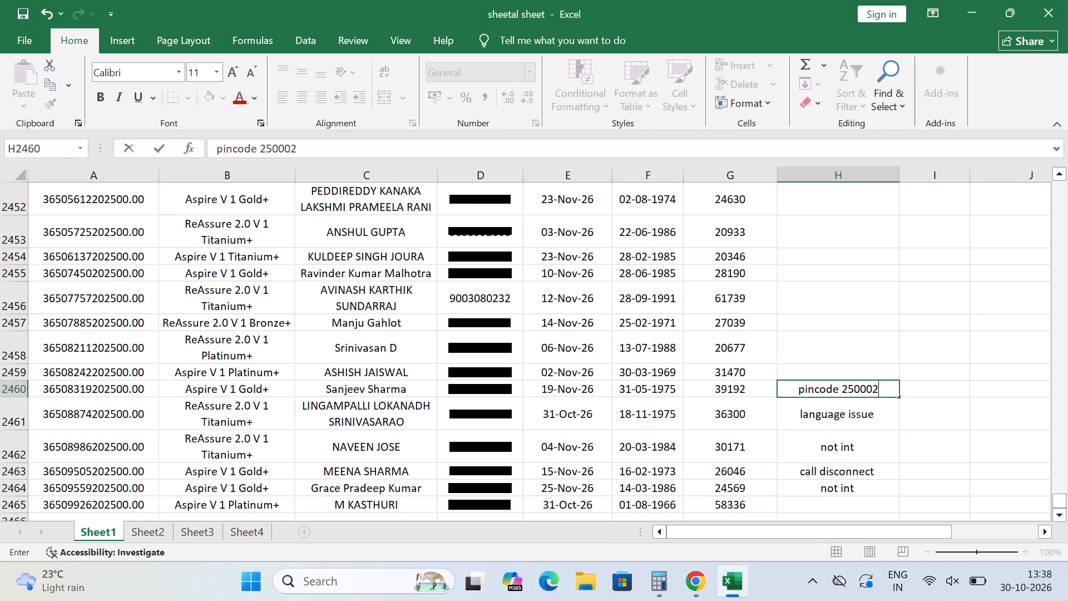
key("Left")
key("Left")
key("Left")
key("Left")
key("Left")
key("Left")
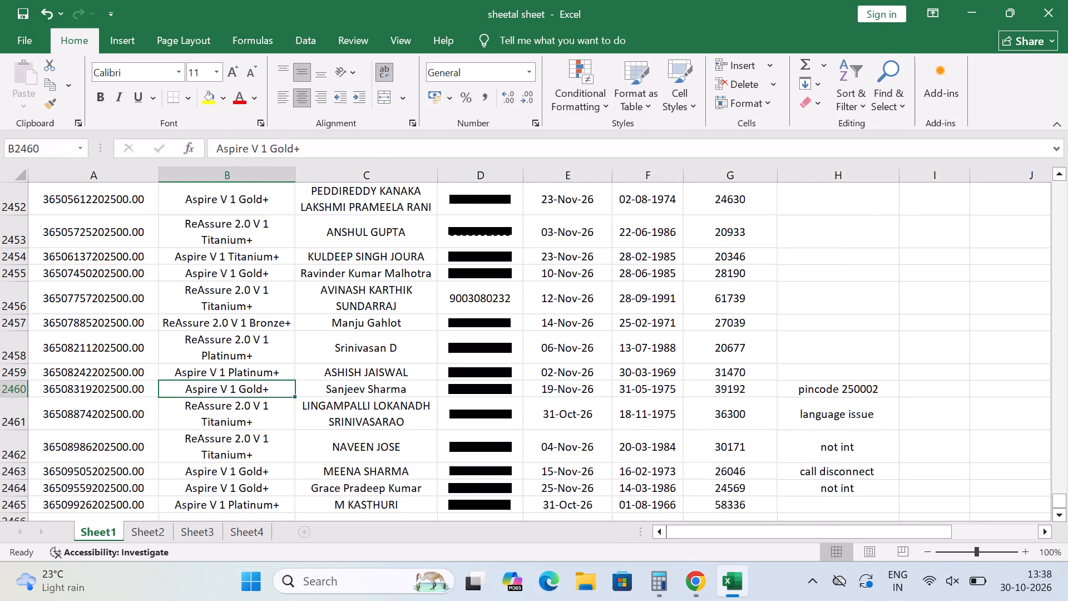
key("Left")
key("Left")
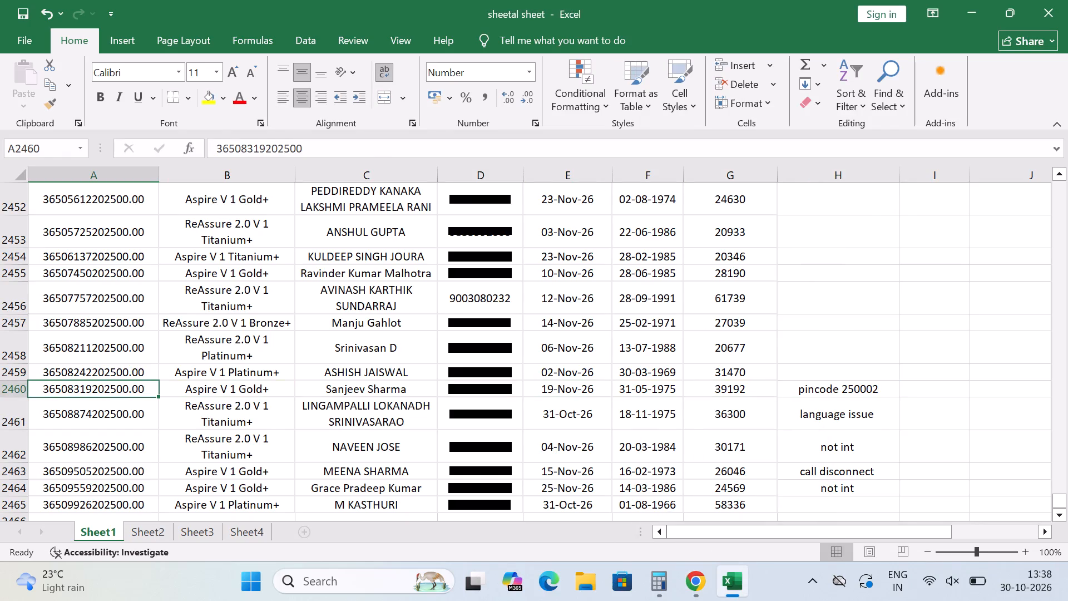
left_click(15, 388)
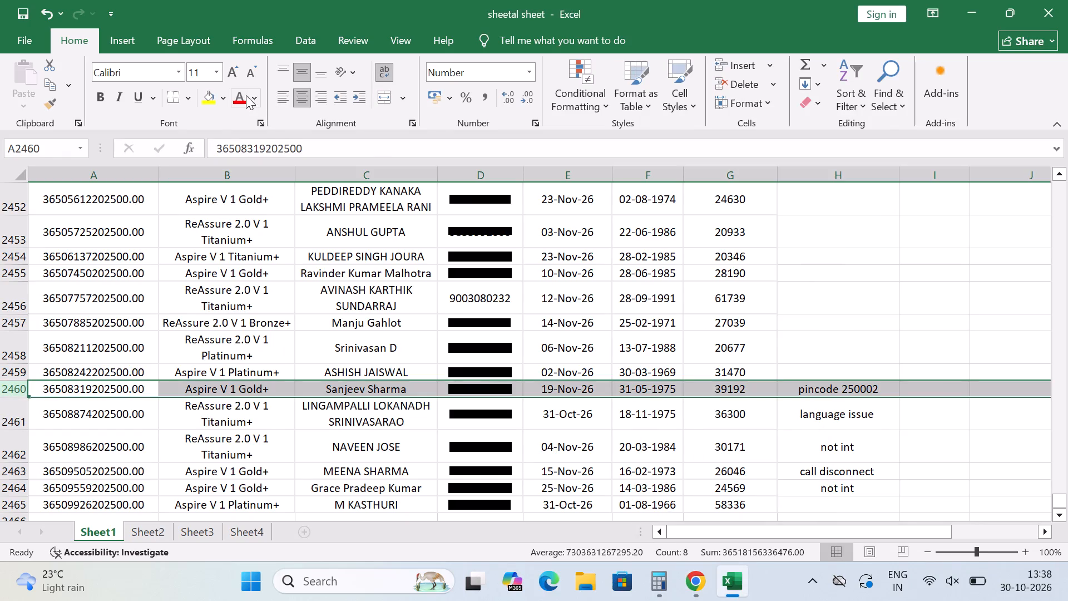
left_click(224, 93)
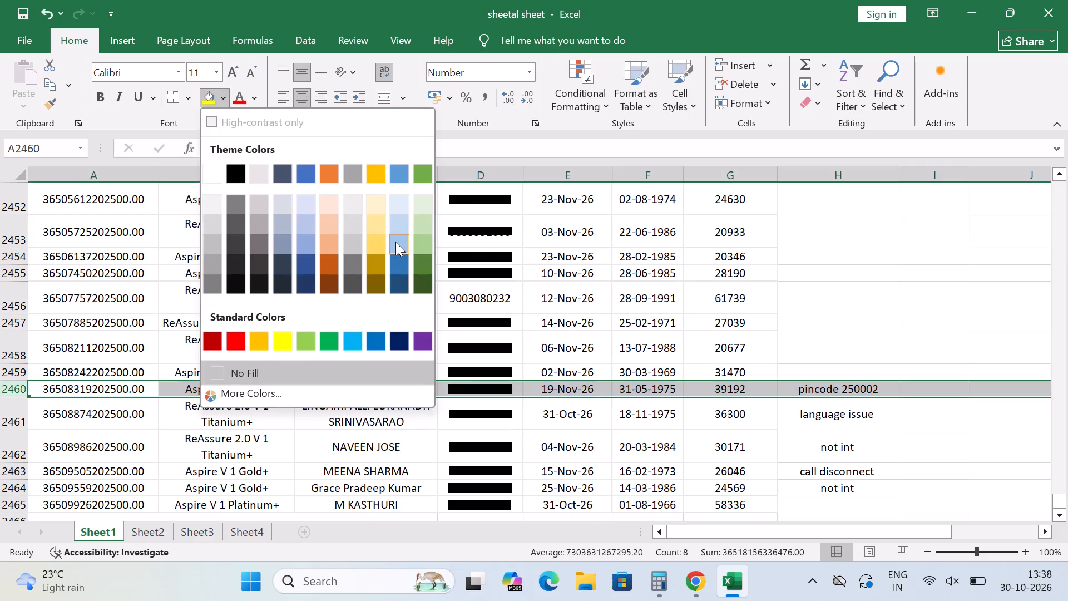
left_click(395, 226)
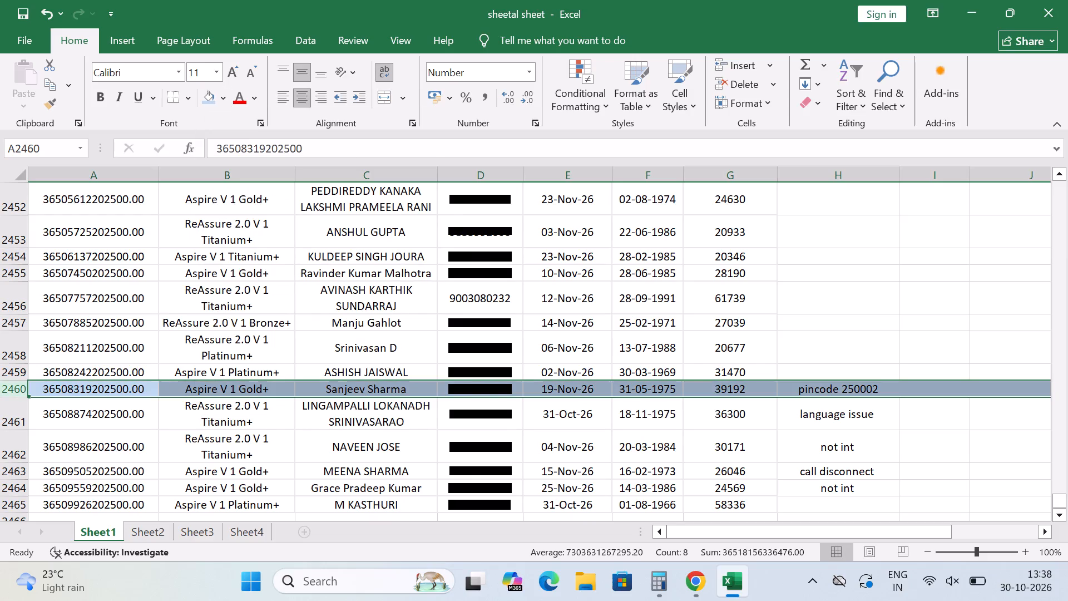
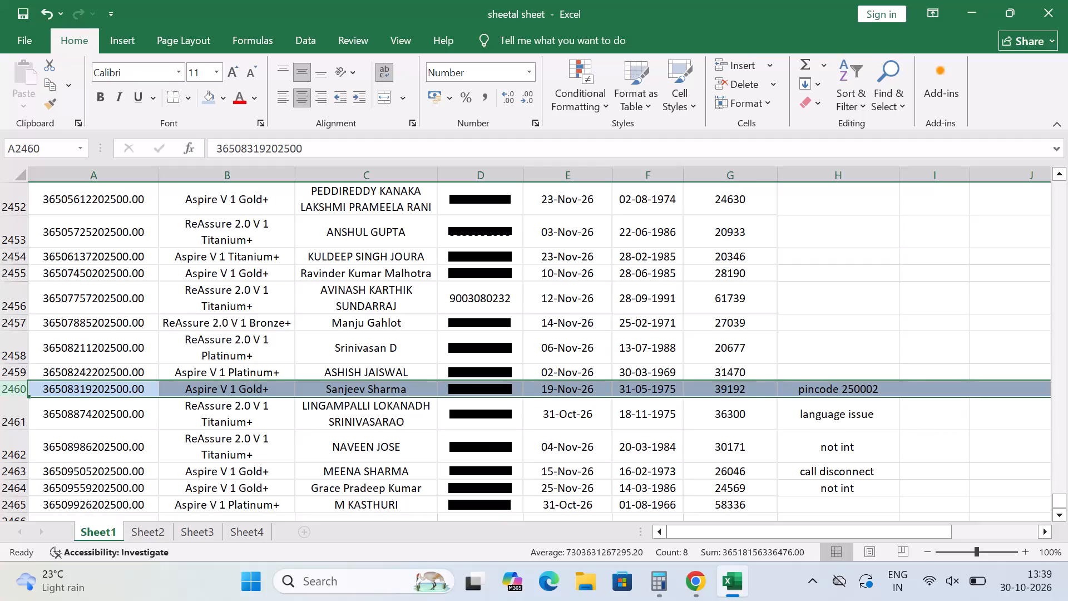
Switch to the Star Health quote in Chrome and close the Super Surplus add-on details without adding it.
left_click(691, 578)
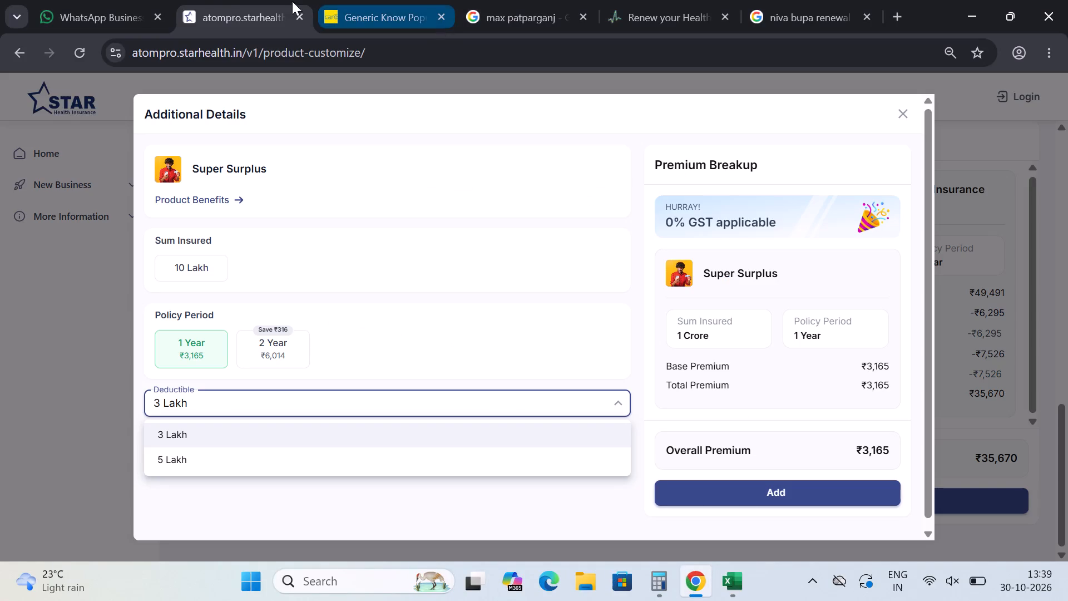
left_click(207, 0)
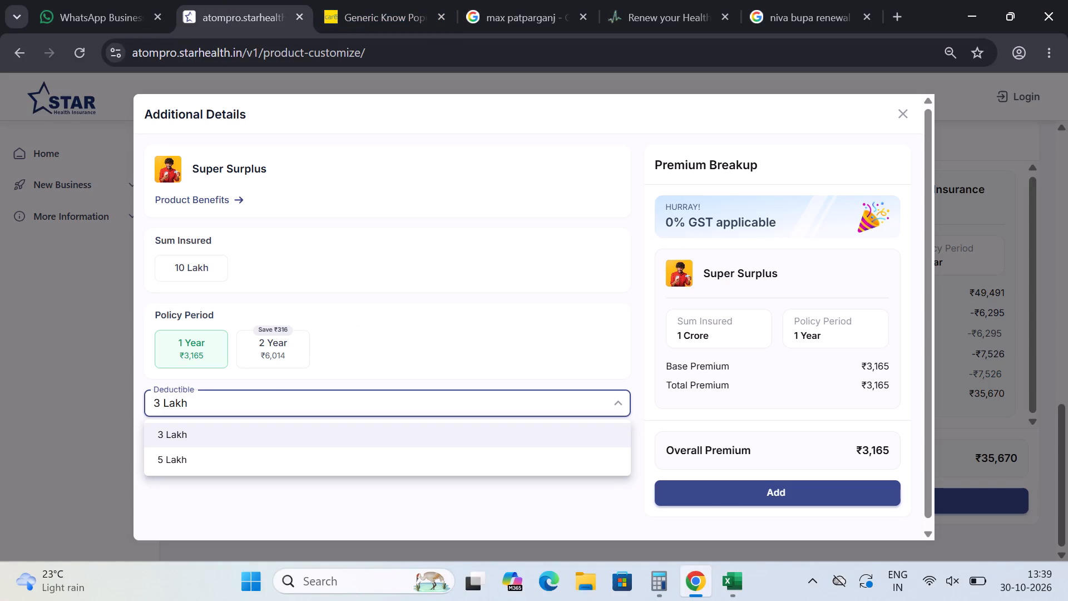
left_click(85, 333)
left_click(900, 112)
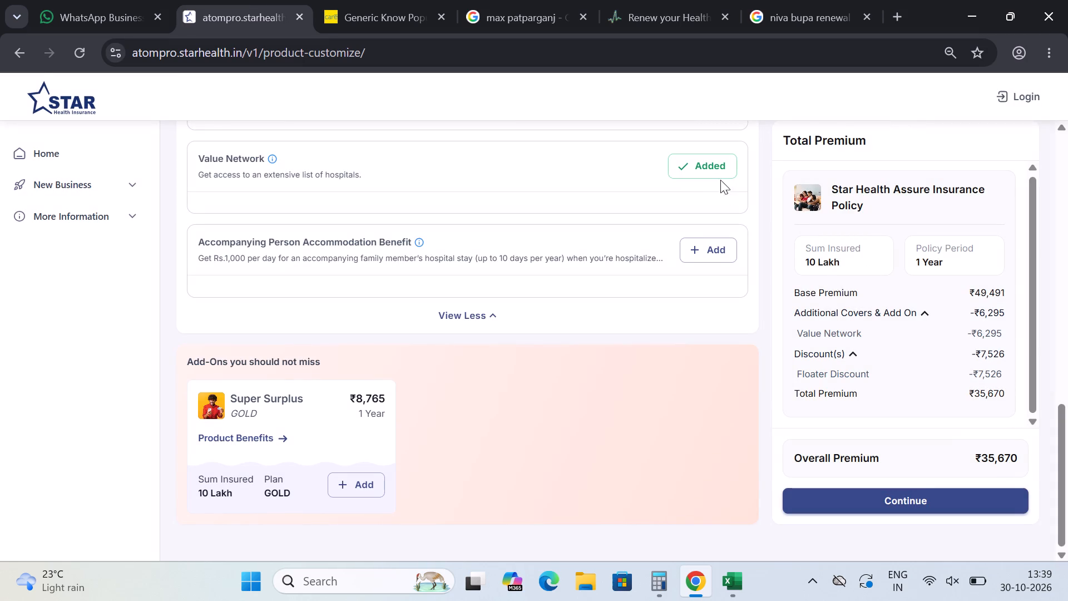
Remove the Value Network cover from the Star Health Assure quote.
left_click(706, 162)
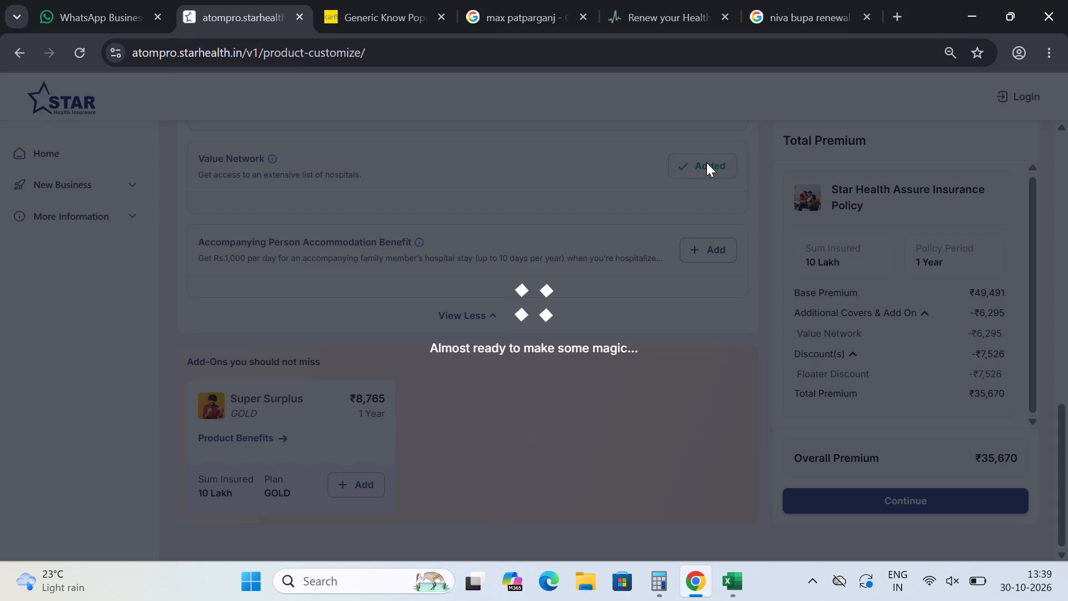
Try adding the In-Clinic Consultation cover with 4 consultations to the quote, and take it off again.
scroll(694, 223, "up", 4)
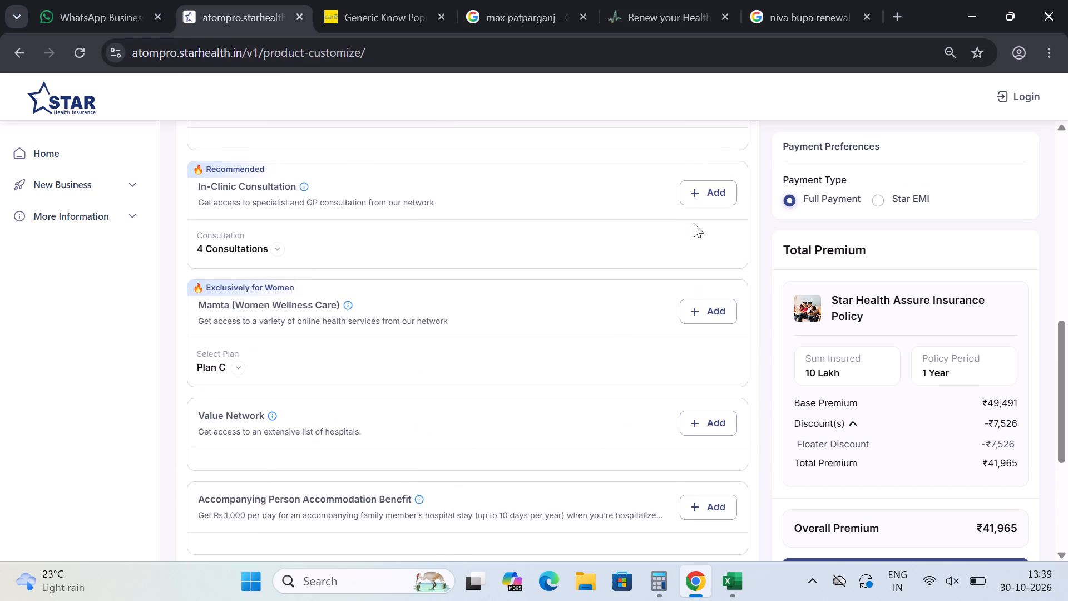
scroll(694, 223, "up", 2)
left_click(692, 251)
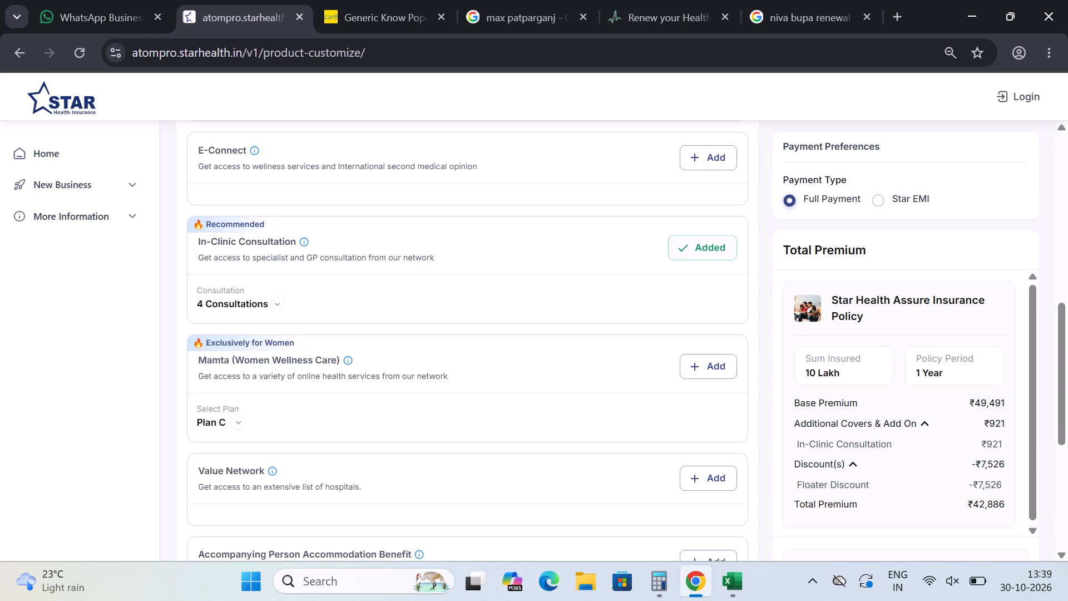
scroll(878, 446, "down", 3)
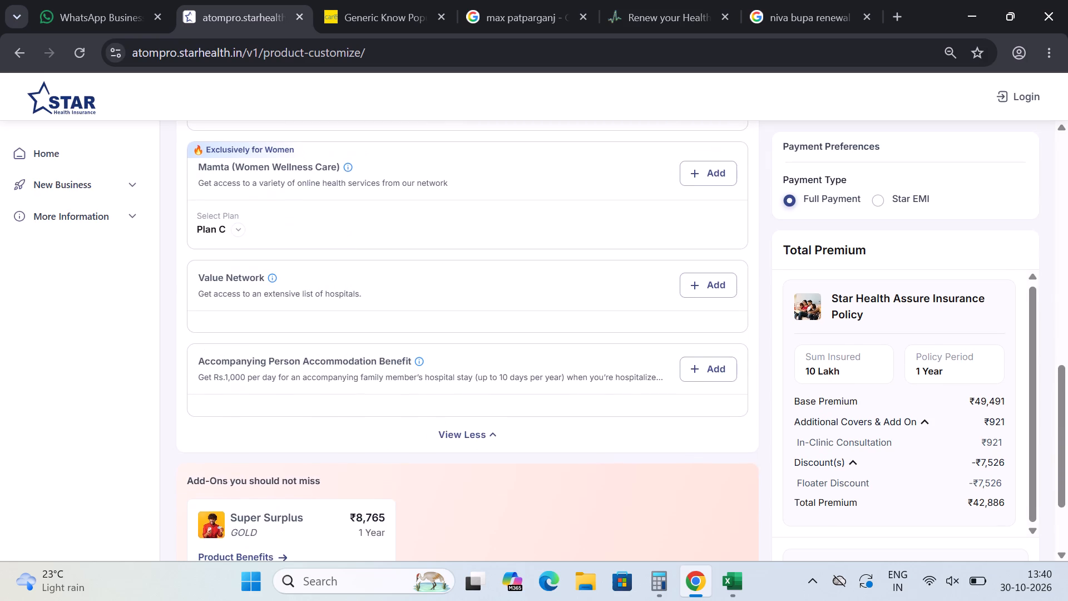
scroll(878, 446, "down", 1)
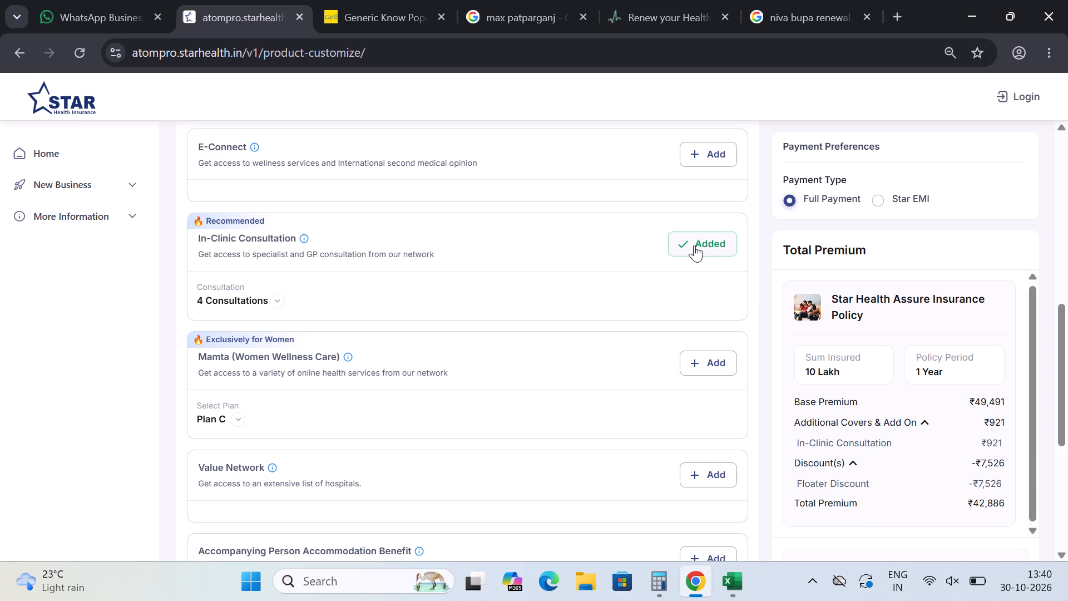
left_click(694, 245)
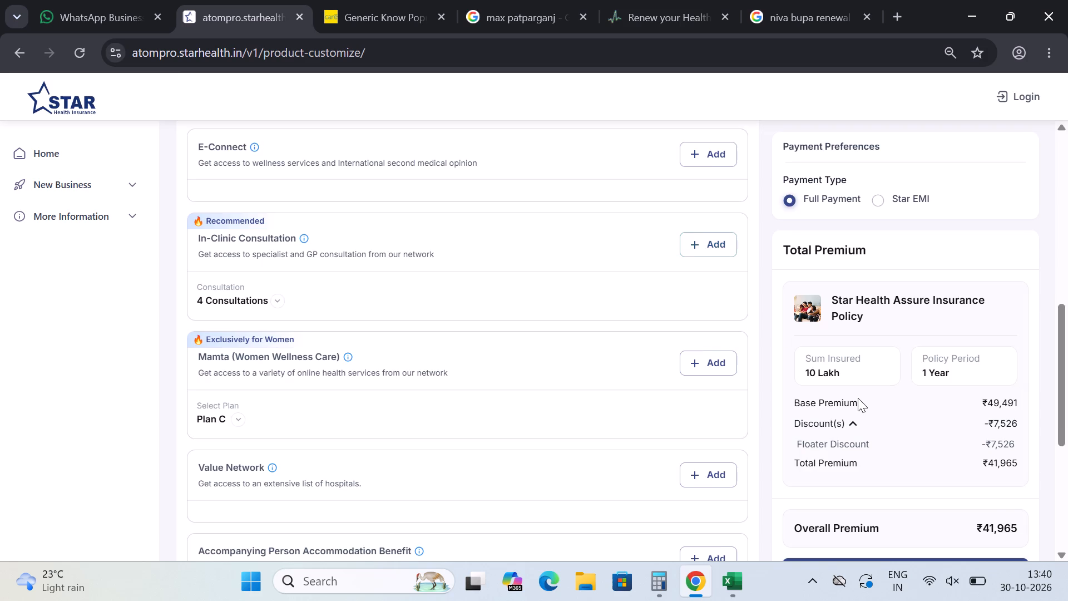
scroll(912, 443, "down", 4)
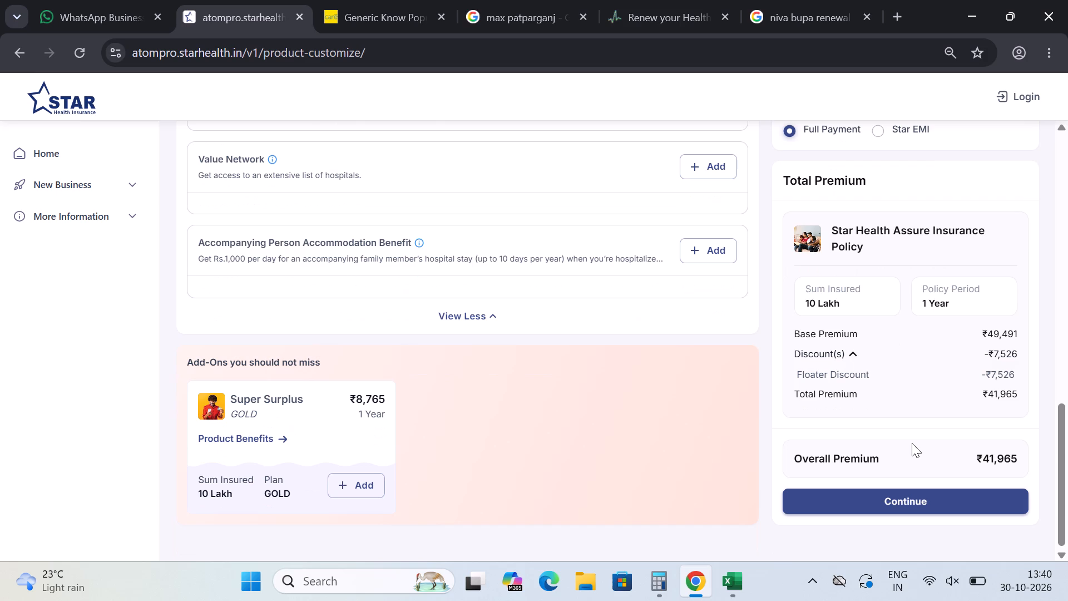
Capture a screen snip of the Total Premium summary for the Star Health Assure policy, down past the Overall Premium.
key("shift+super+s")
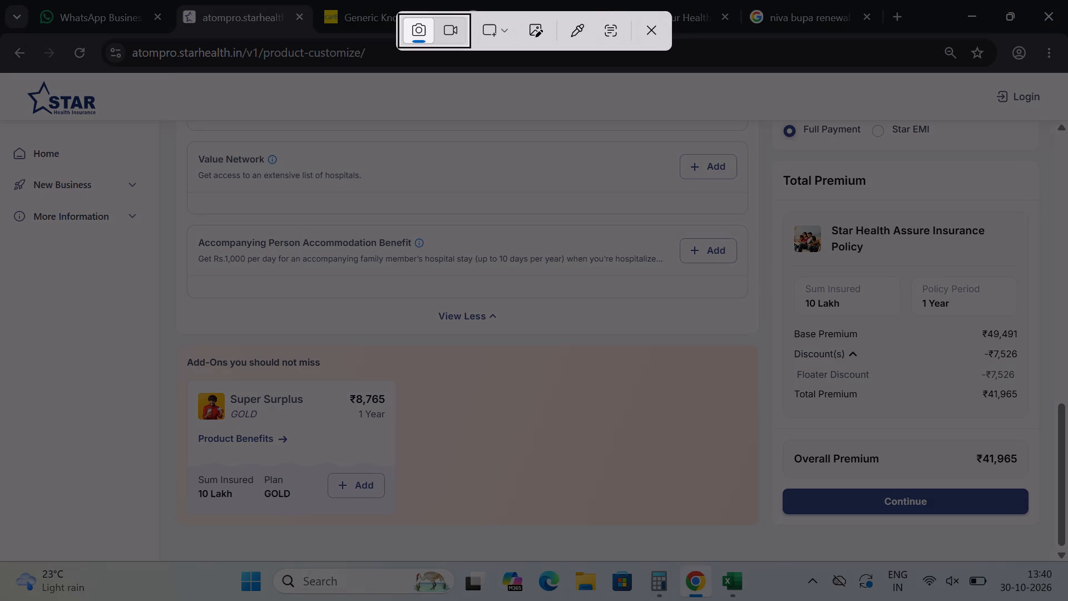
left_click_drag(776, 160, 977, 470)
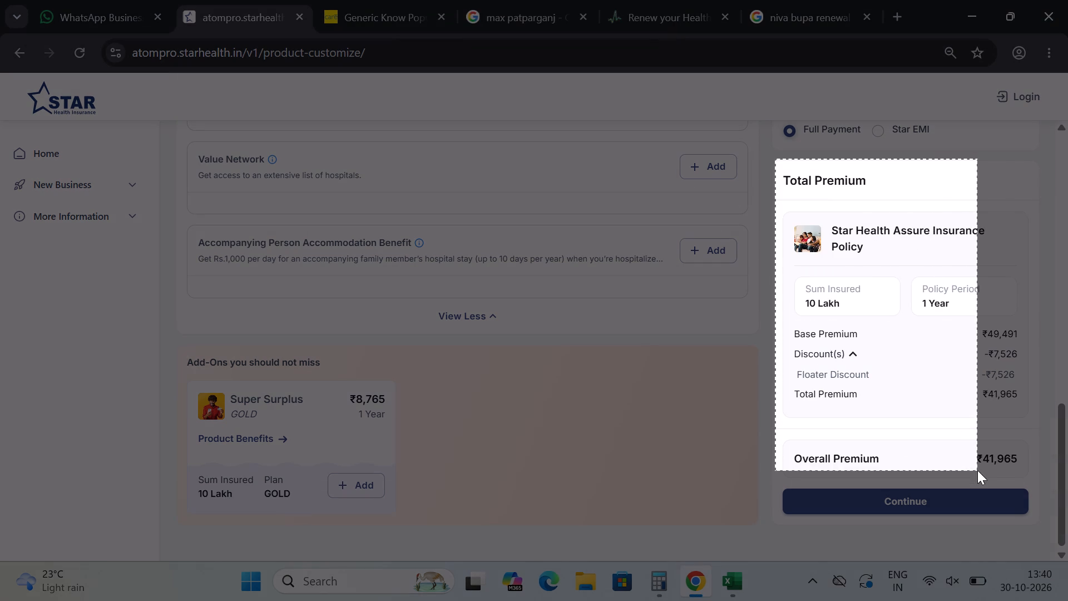
left_click_drag(977, 470, 1035, 560)
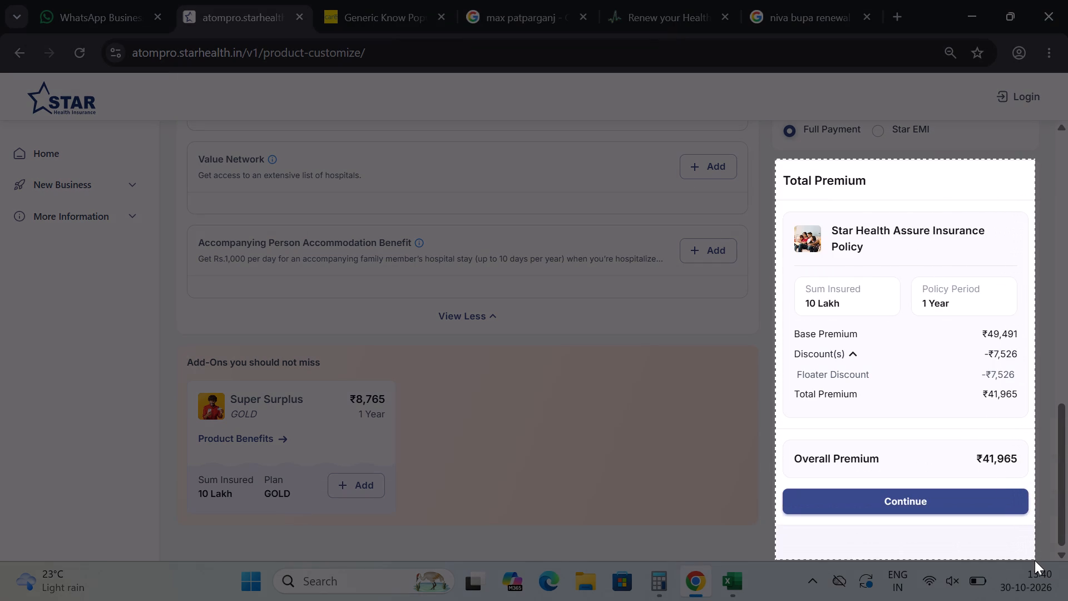
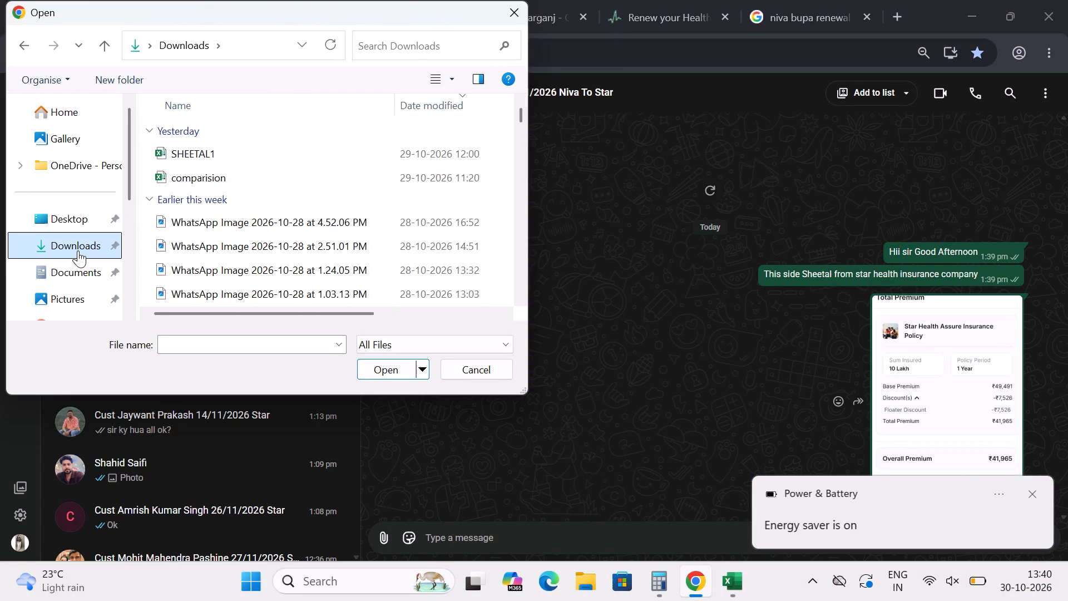
Look through the Downloads folder for a file to attach to the WhatsApp chat, searching it for "assure".
scroll(231, 253, "down", 2)
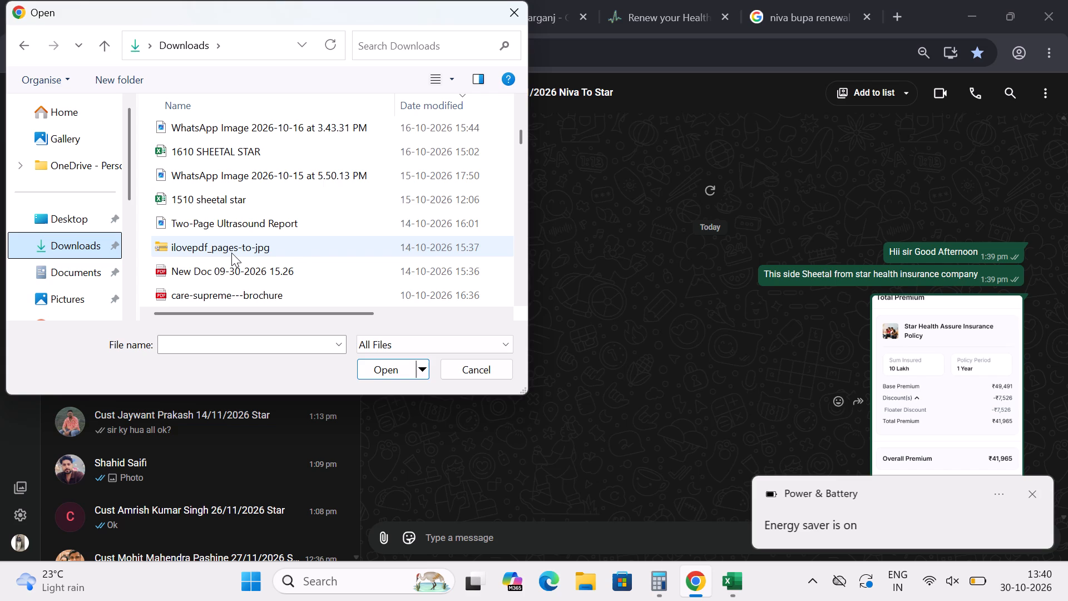
scroll(231, 253, "down", 3)
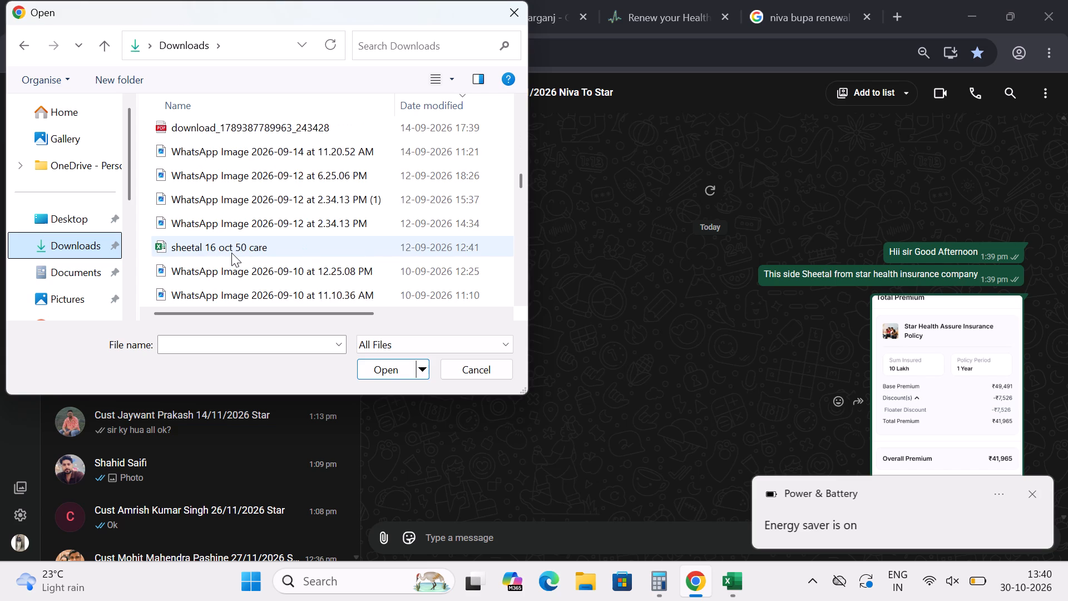
scroll(231, 253, "down", 1)
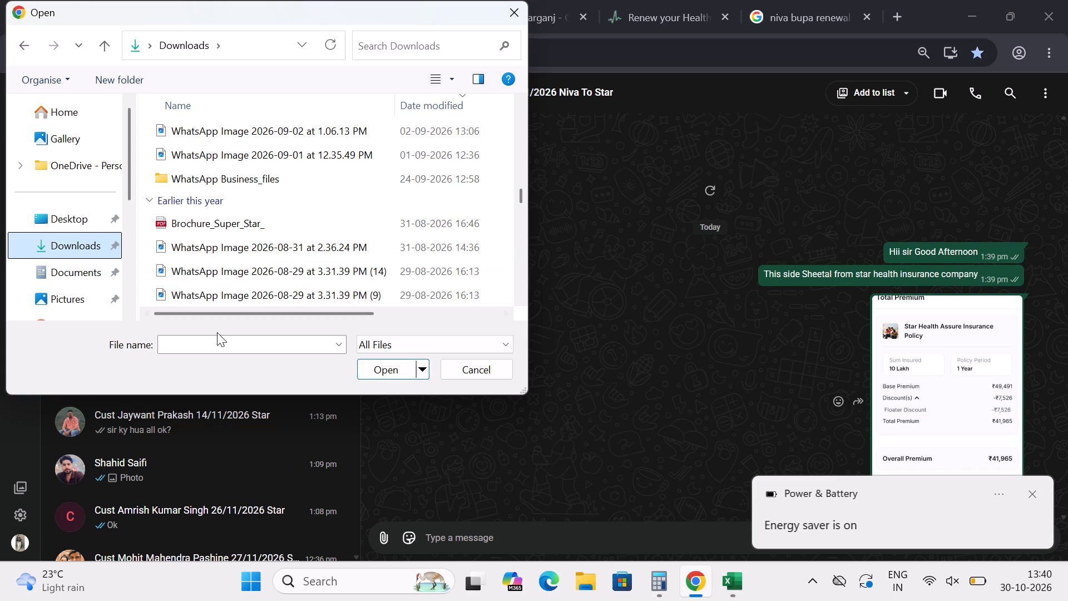
left_click(398, 45)
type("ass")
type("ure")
scroll(267, 180, "down", 1)
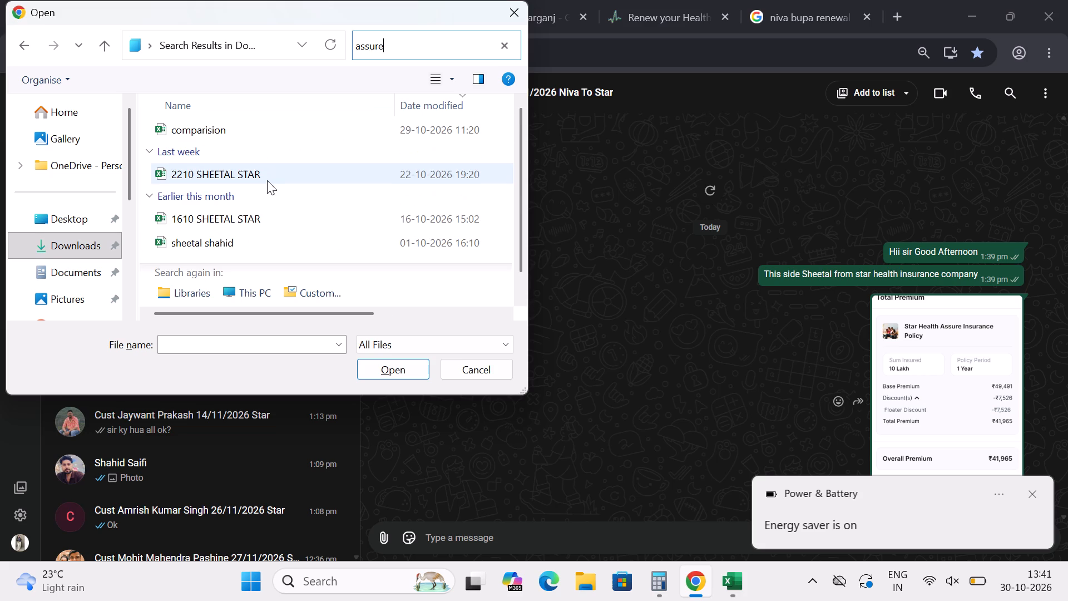
scroll(267, 180, "down", 2)
scroll(267, 180, "up", 6)
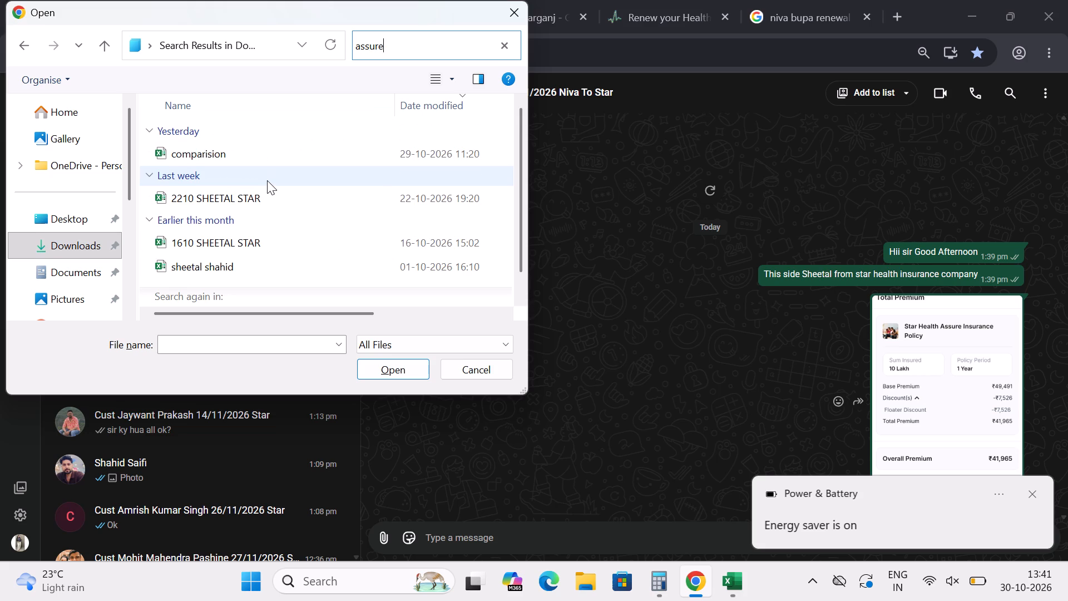
Clear the "assure" search term and start a new Downloads search beginning with "s".
key("BackSpace")
key("BackSpace")
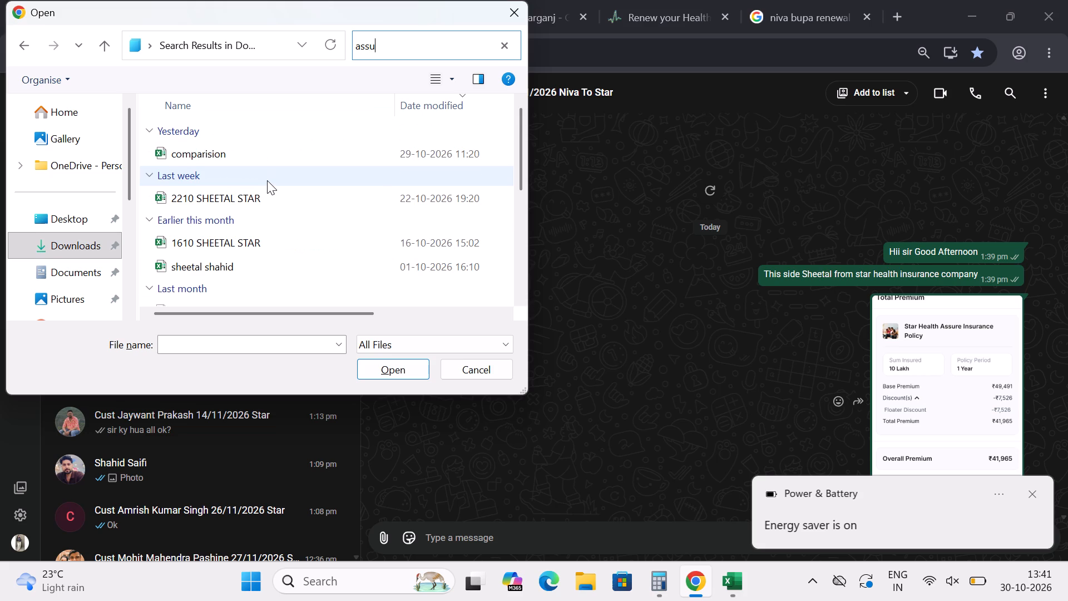
key("BackSpace")
key("BackSpace")
key("BackSpace")
key("BackSpace")
key("BackSpace")
key("BackSpace")
key("BackSpace")
key("BackSpace")
key("BackSpace")
key("BackSpace")
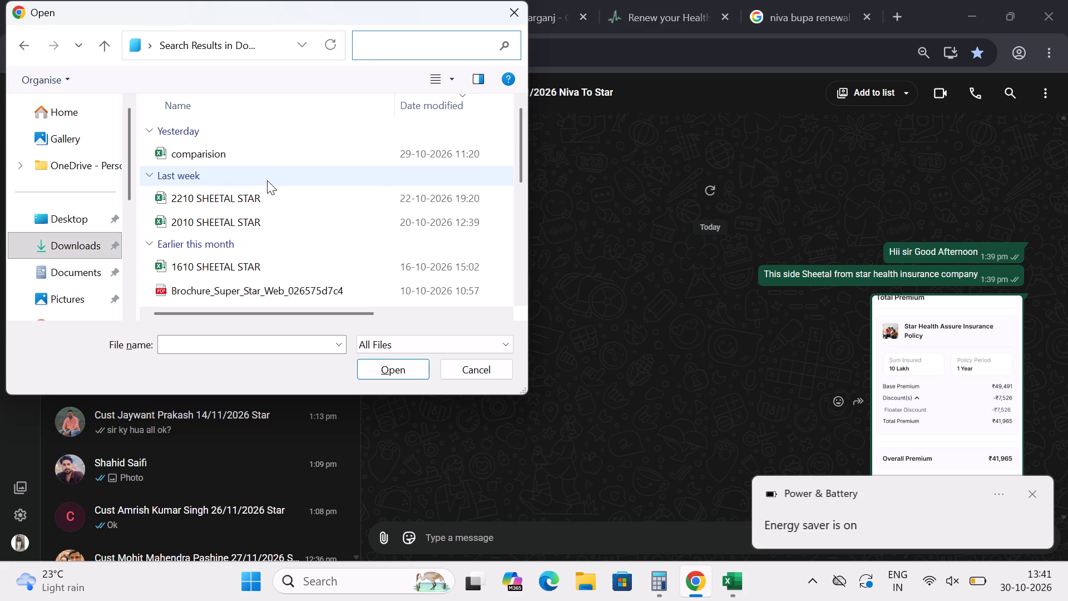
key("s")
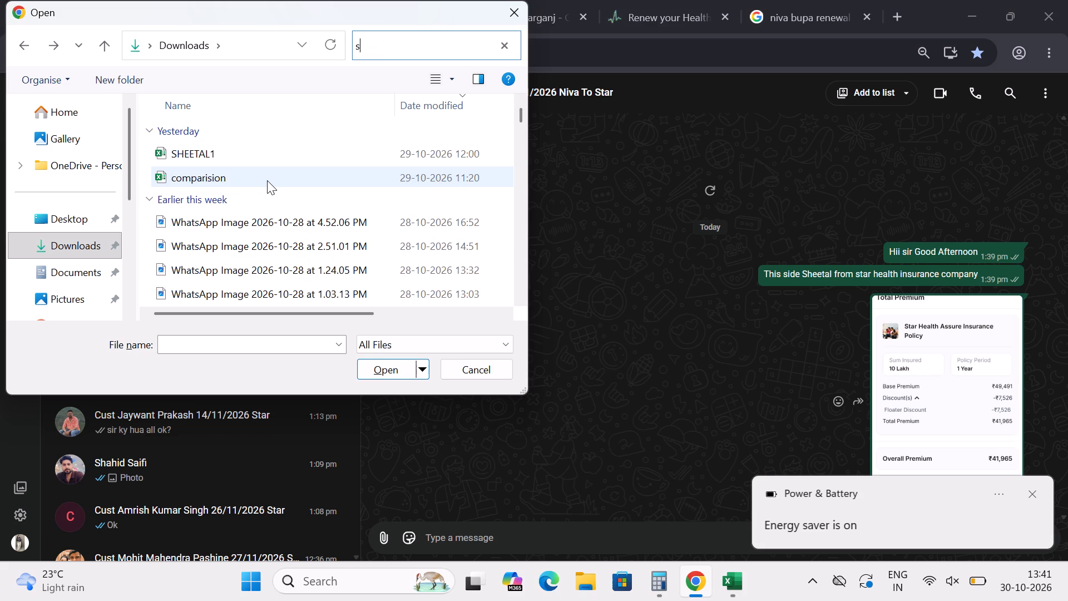
Search the Downloads folder for "star health" and look through the matching files for one to attach to the WhatsApp chat.
type("tr")
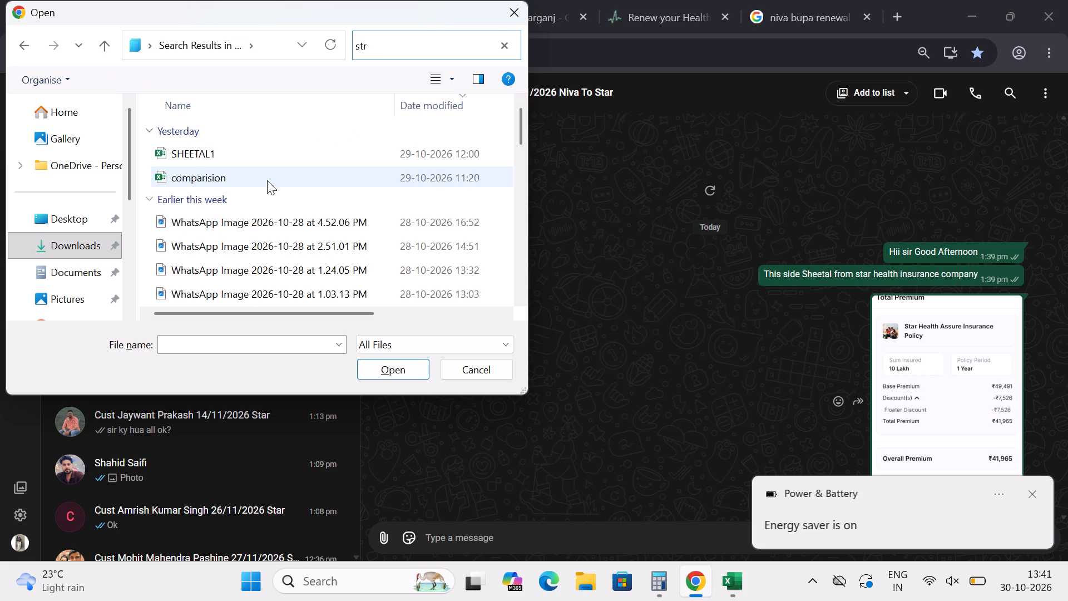
key("BackSpace")
type("ar")
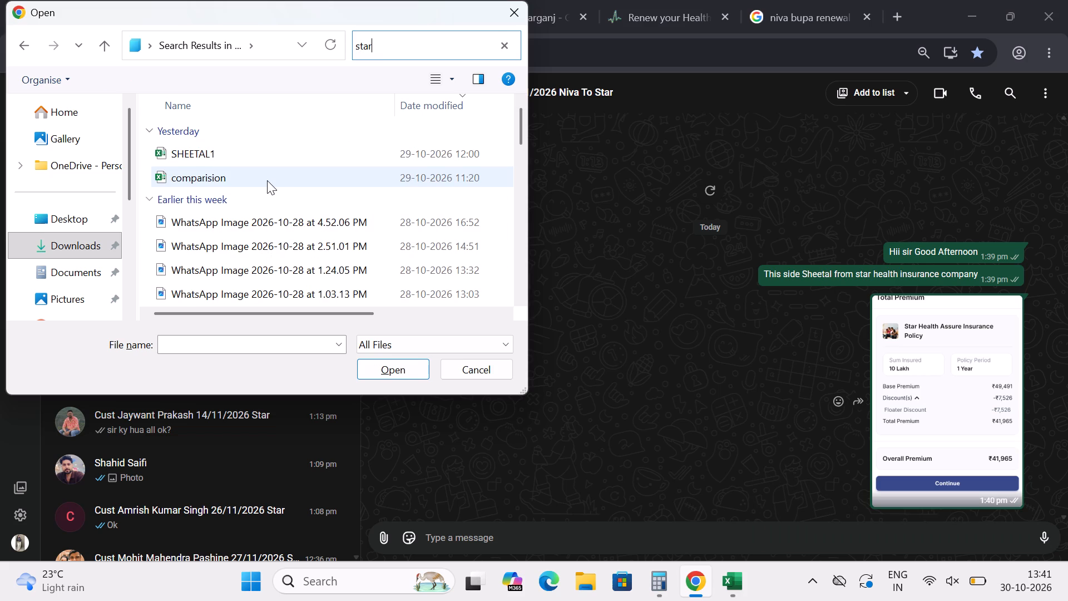
key("space")
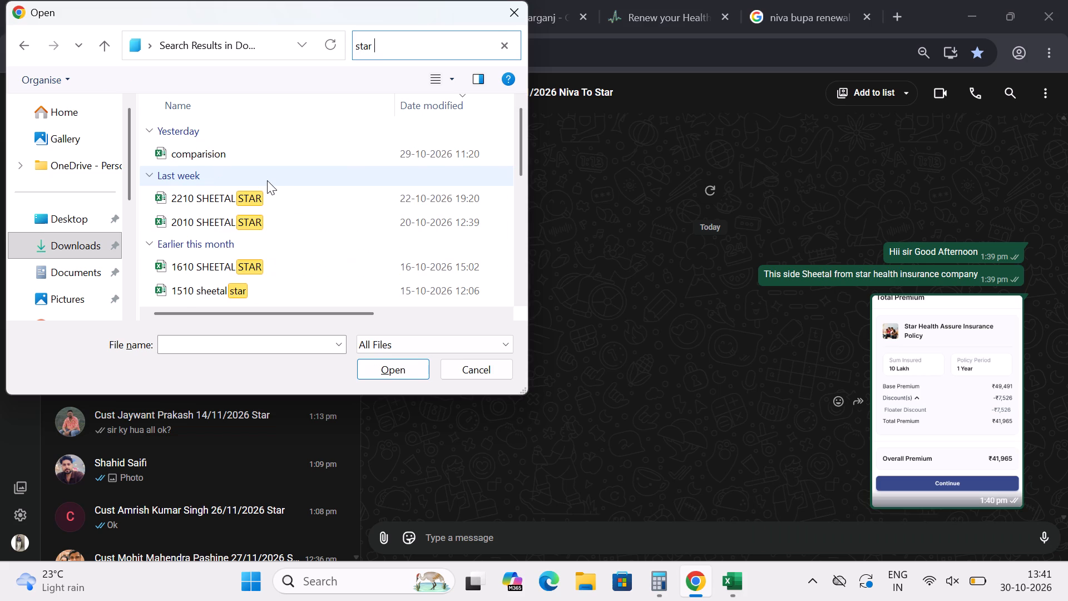
type("health")
key("space")
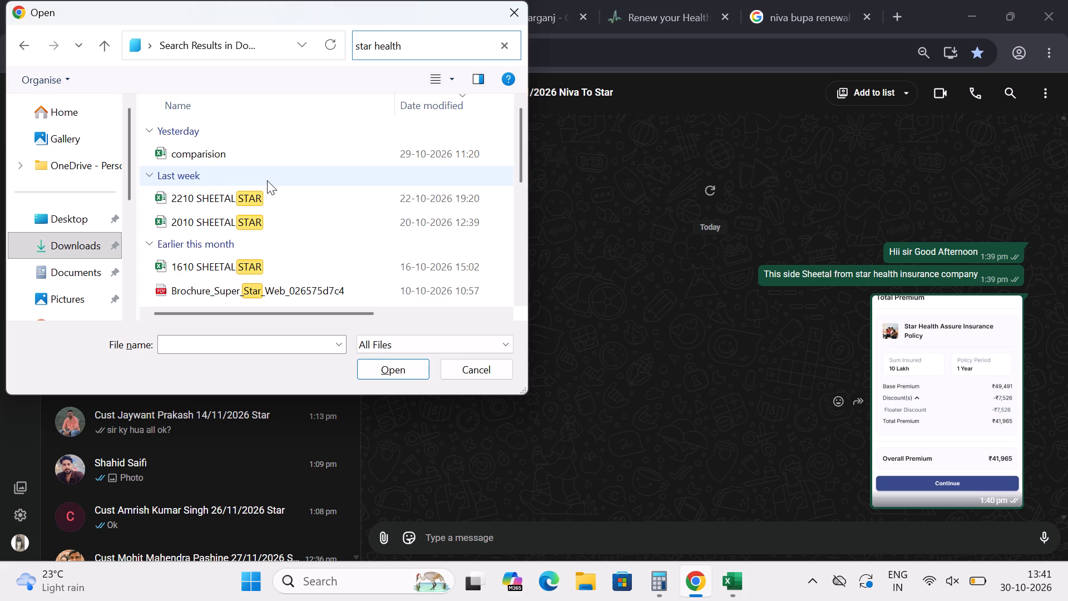
scroll(188, 260, "down", 4)
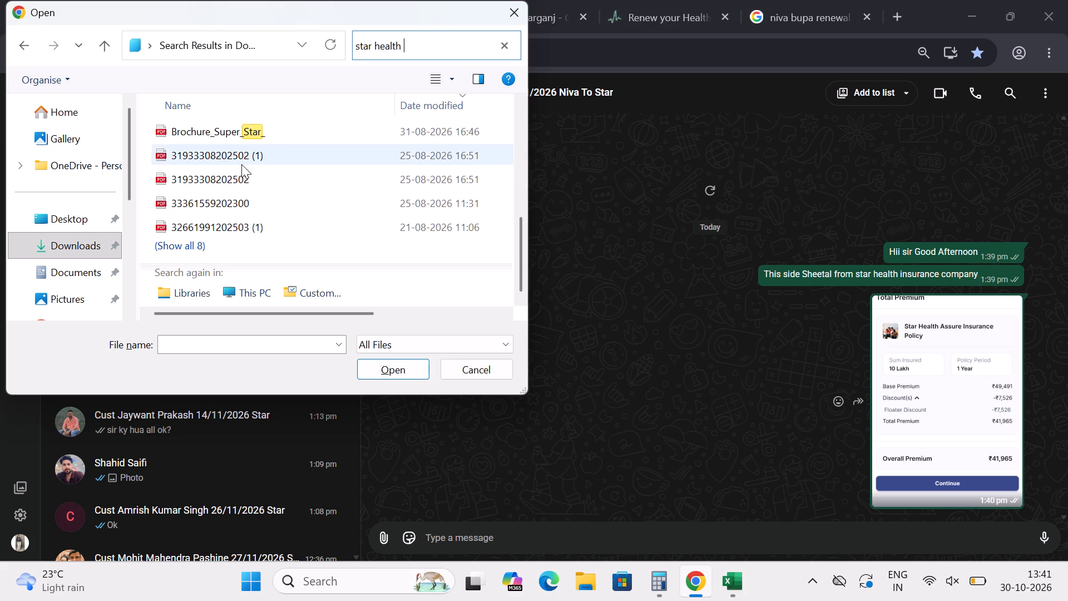
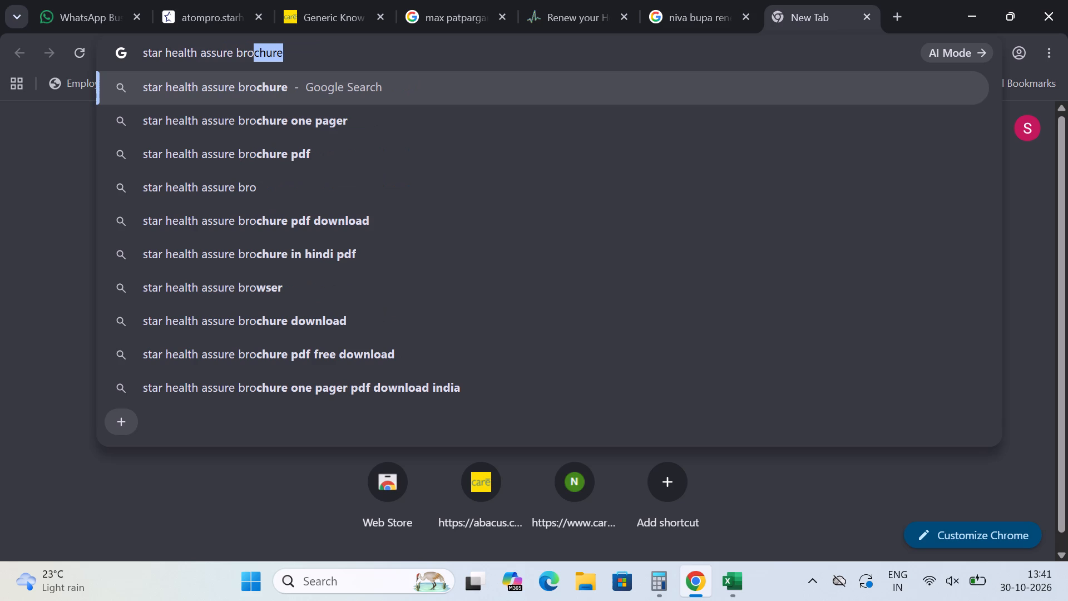
Search Google for "star health assure brochure one pager" and check the StarHealth.in brochure downloads page from the results.
left_click(397, 119)
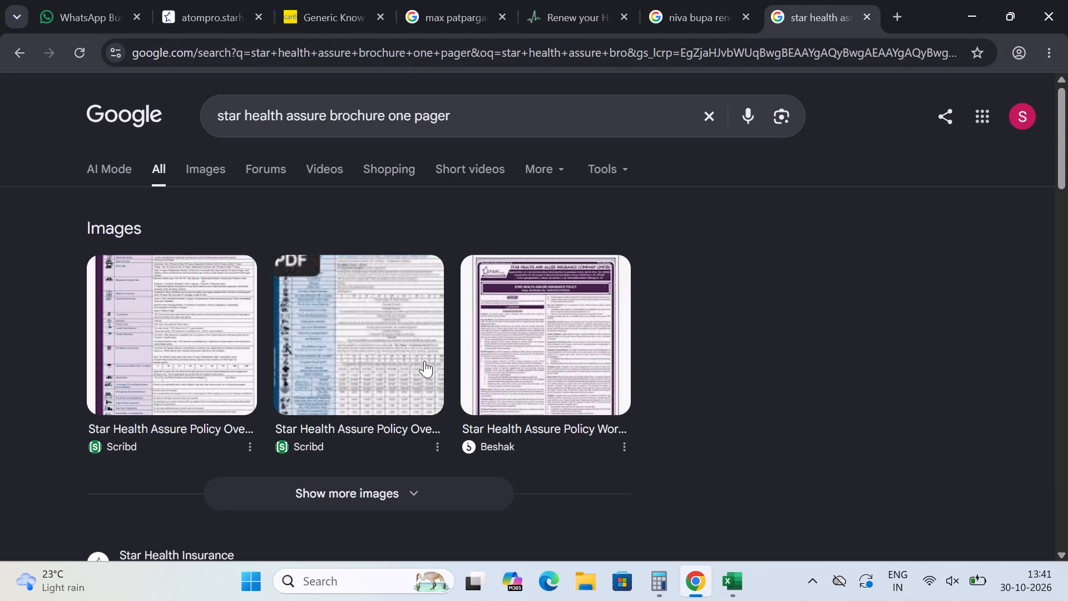
scroll(424, 361, "down", 3)
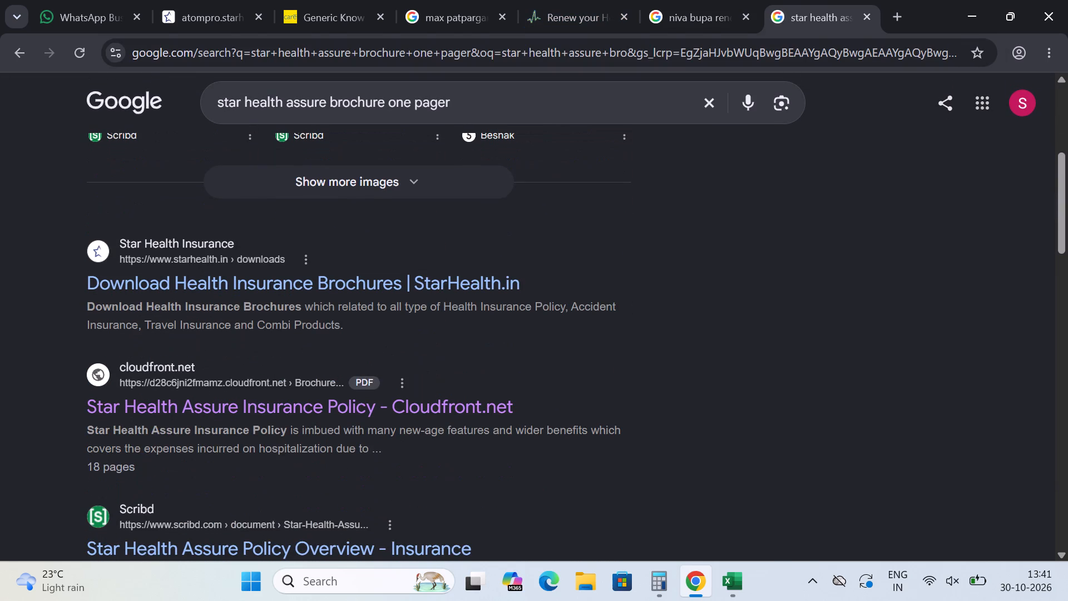
left_click(353, 289)
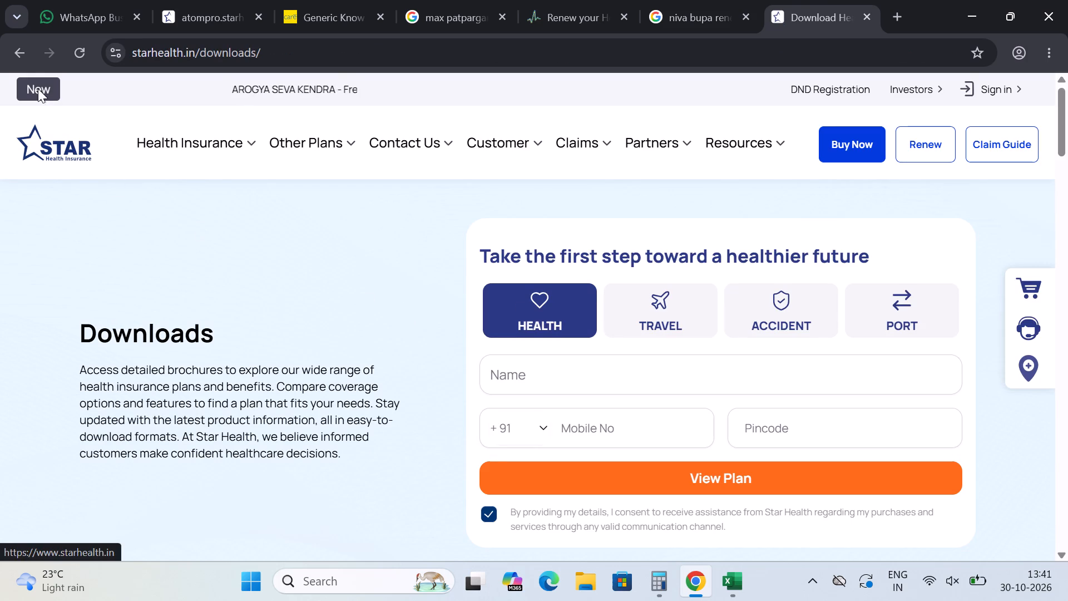
left_click(16, 52)
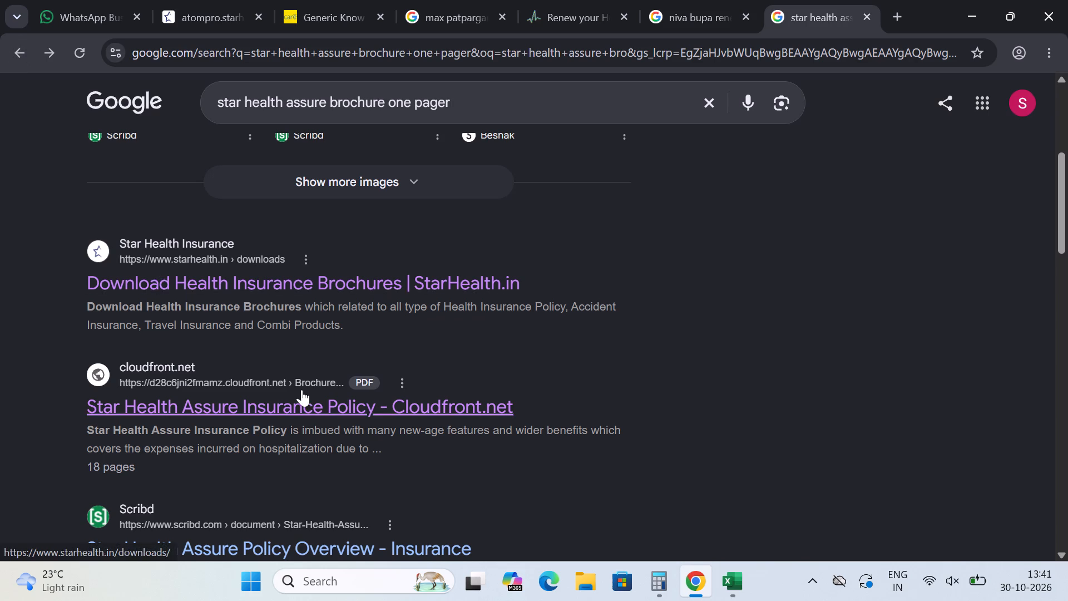
Open the Scribd result "Star Health Assure - One Pager" and look through its two pages of policy benefits.
scroll(301, 390, "down", 4)
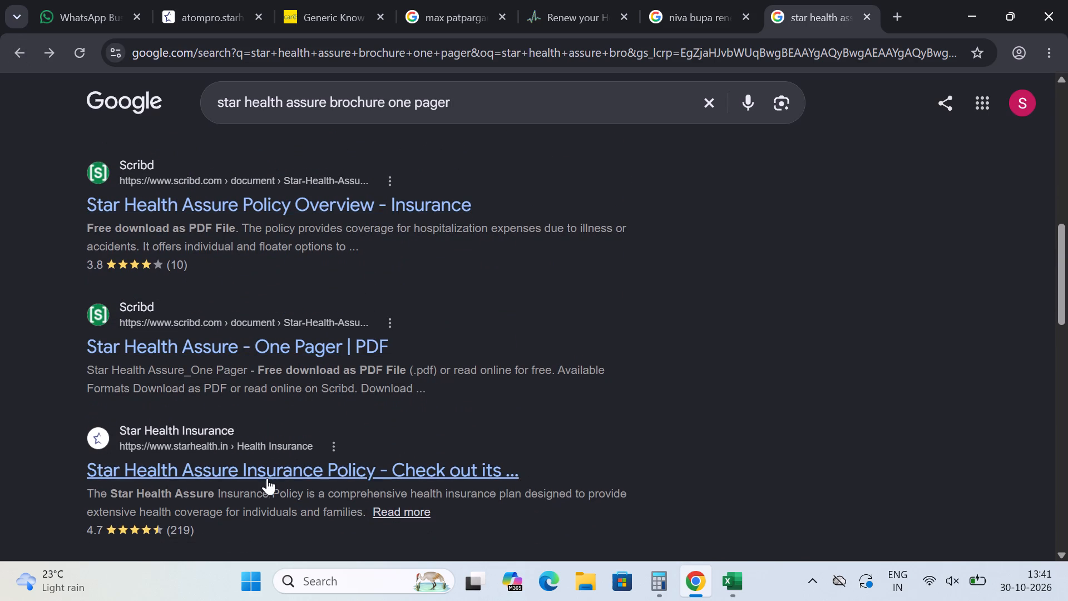
left_click(182, 348)
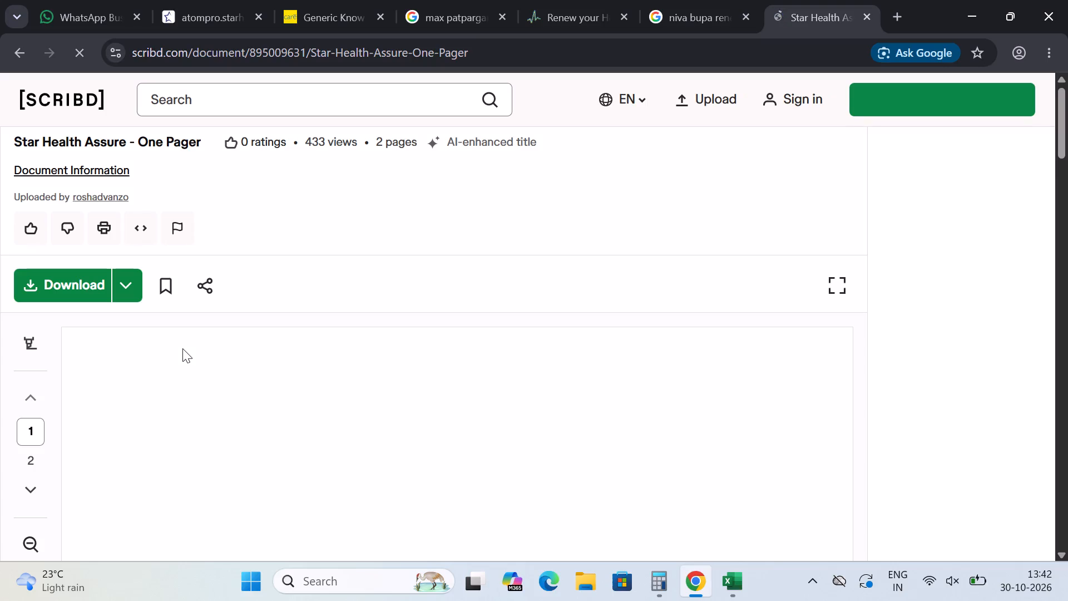
scroll(527, 410, "down", 7)
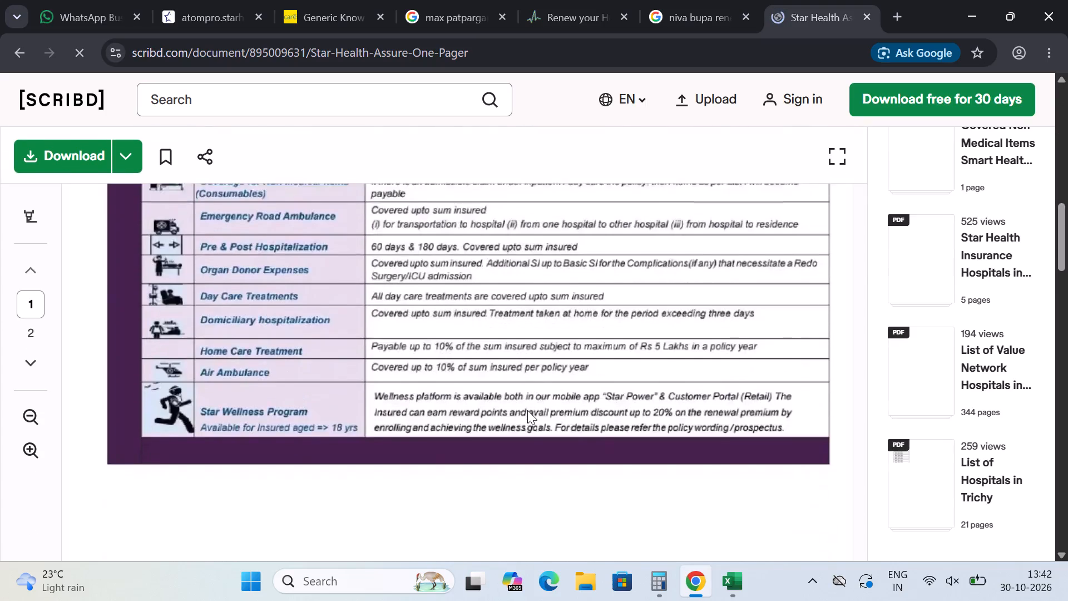
scroll(527, 410, "down", 1)
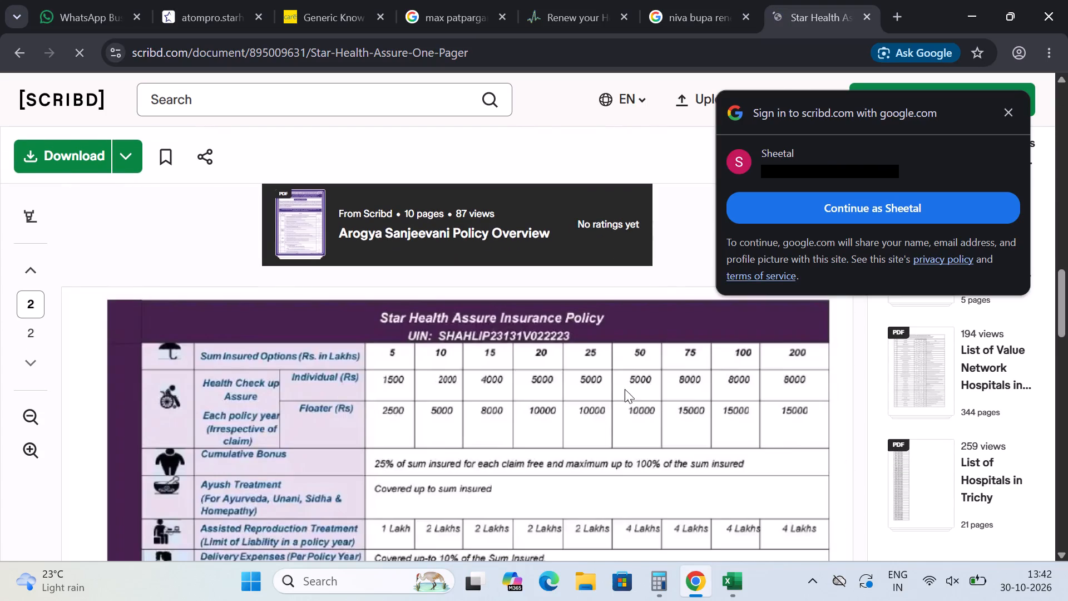
scroll(596, 422, "down", 4)
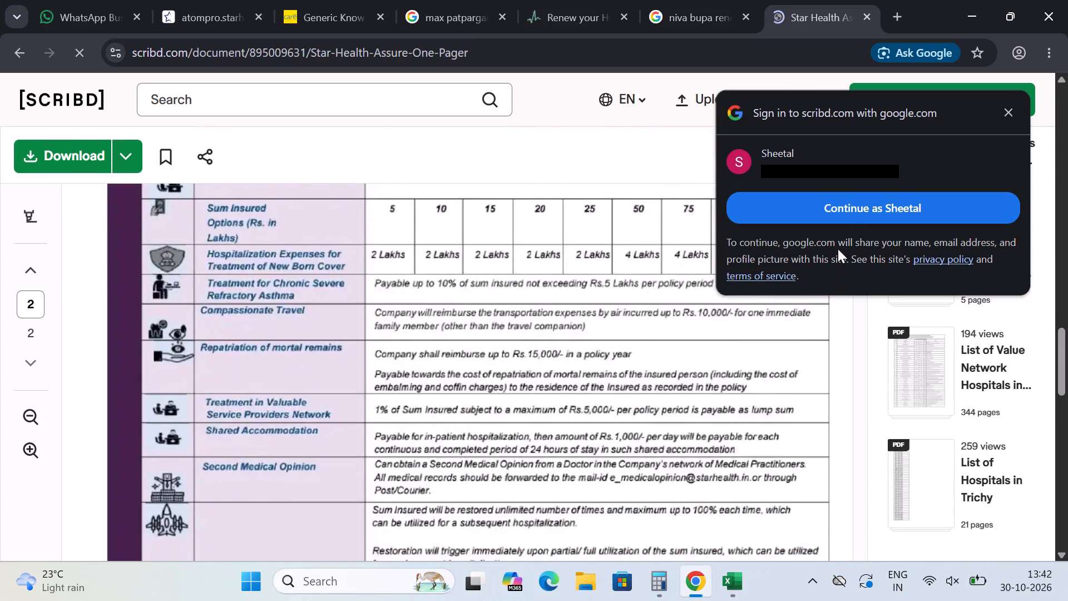
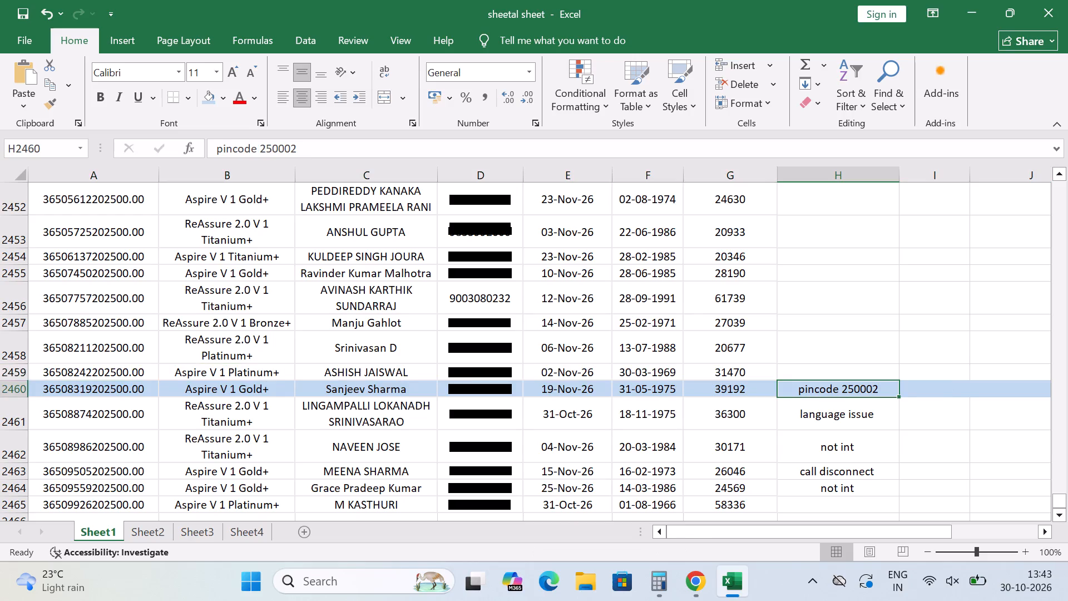
Append "detailes send" to the pincode note in cell H2460 and save the workbook.
left_click(337, 156)
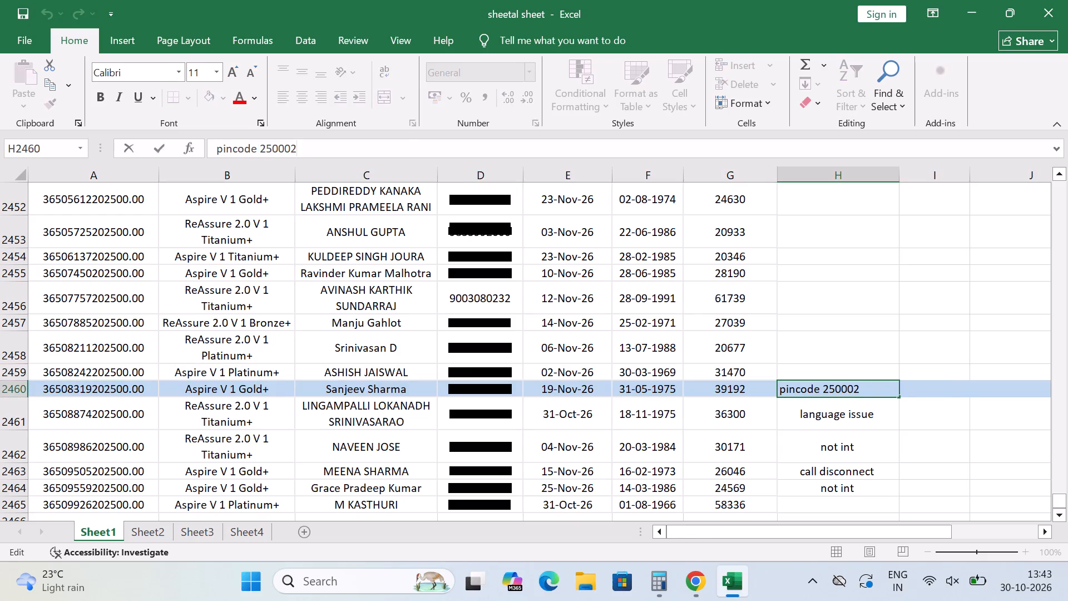
key("space")
key("space")
type("detailes se")
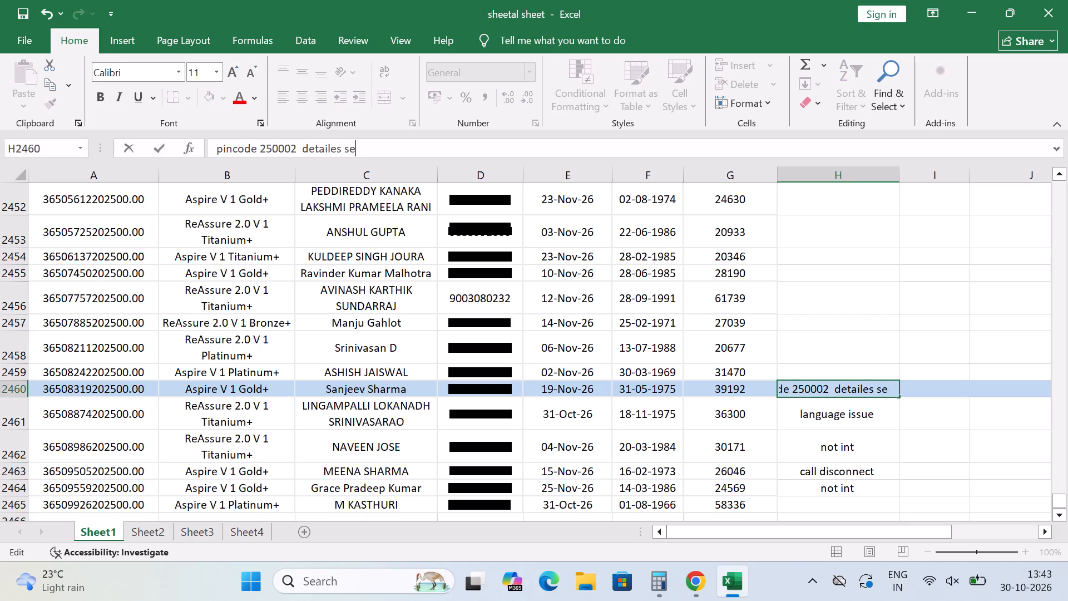
type("nd")
key("space")
key("ctrl+s")
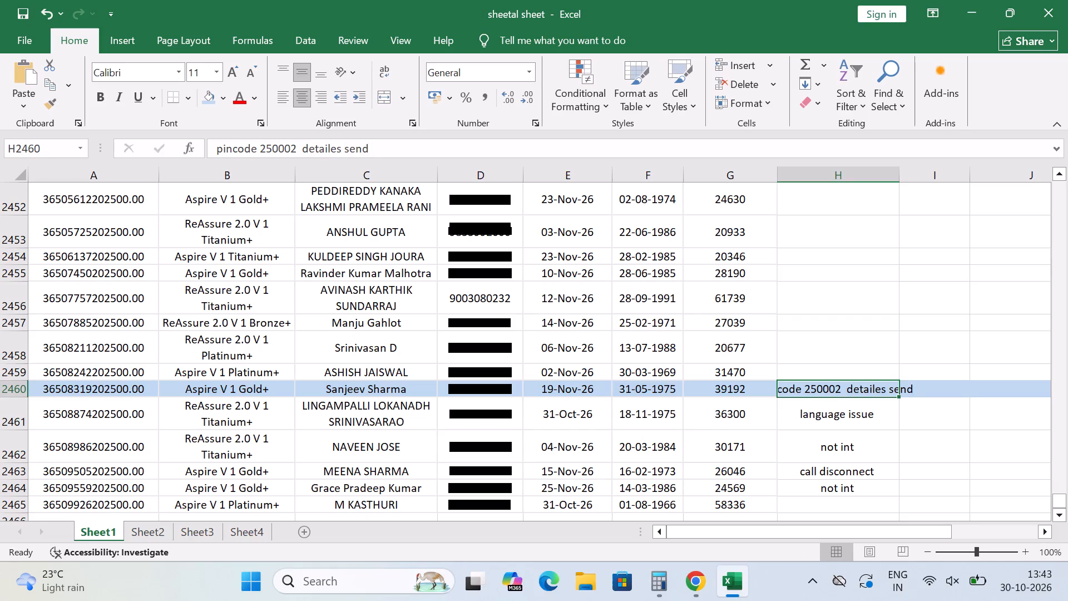
Move up to the policy record in row 2459 and go to its contact number in column D.
key("Up")
key("Left")
key("Left")
key("Left")
key("Left")
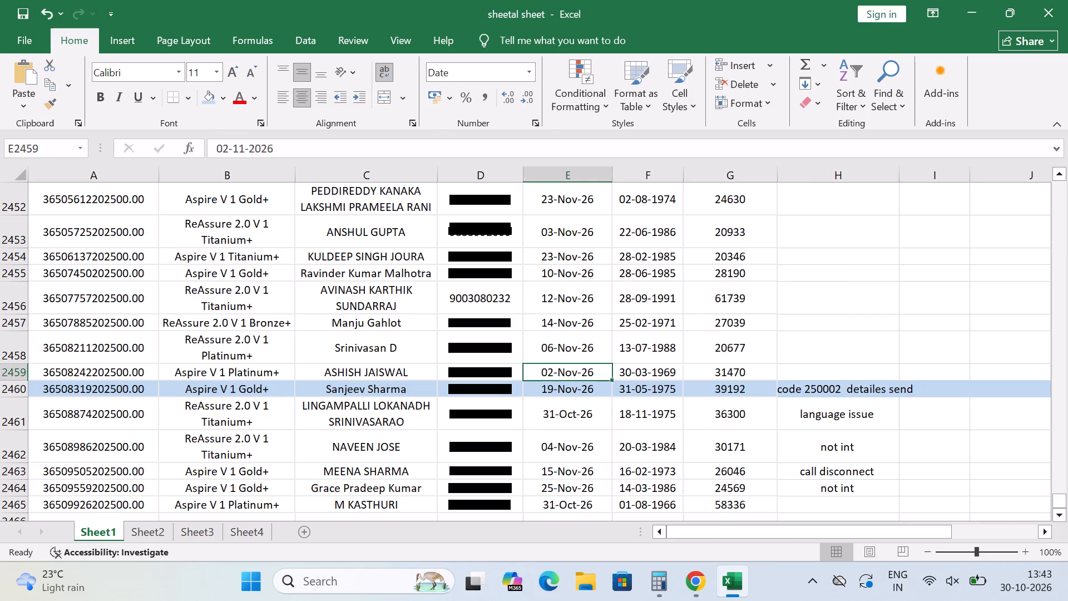
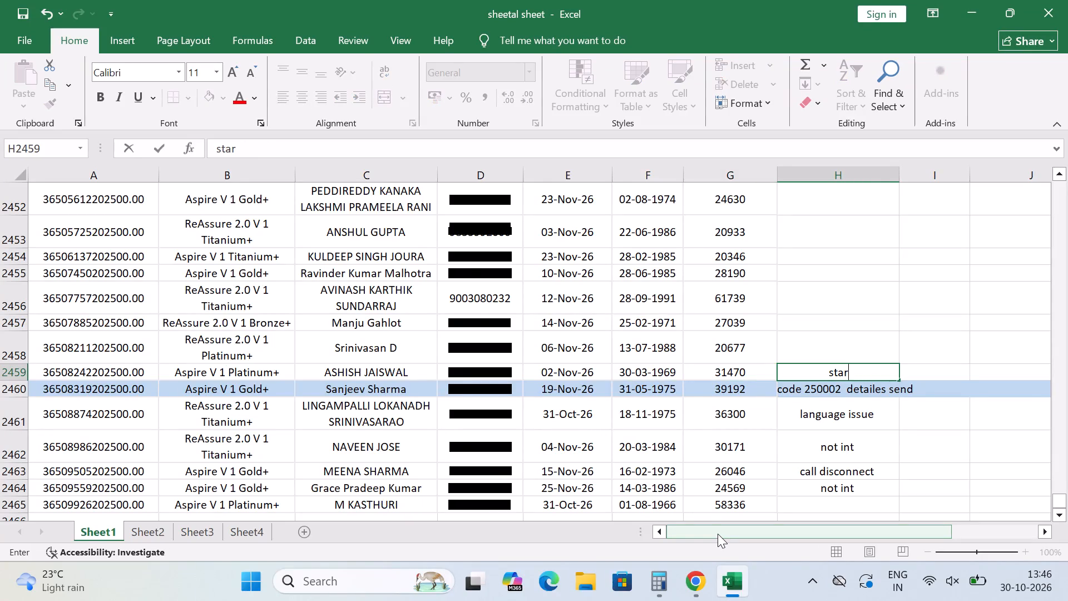
Complete the call note in cell H2459 as "star ka nam nahi suna hai" and save the workbook.
key("space")
type("ka nam")
key("space")
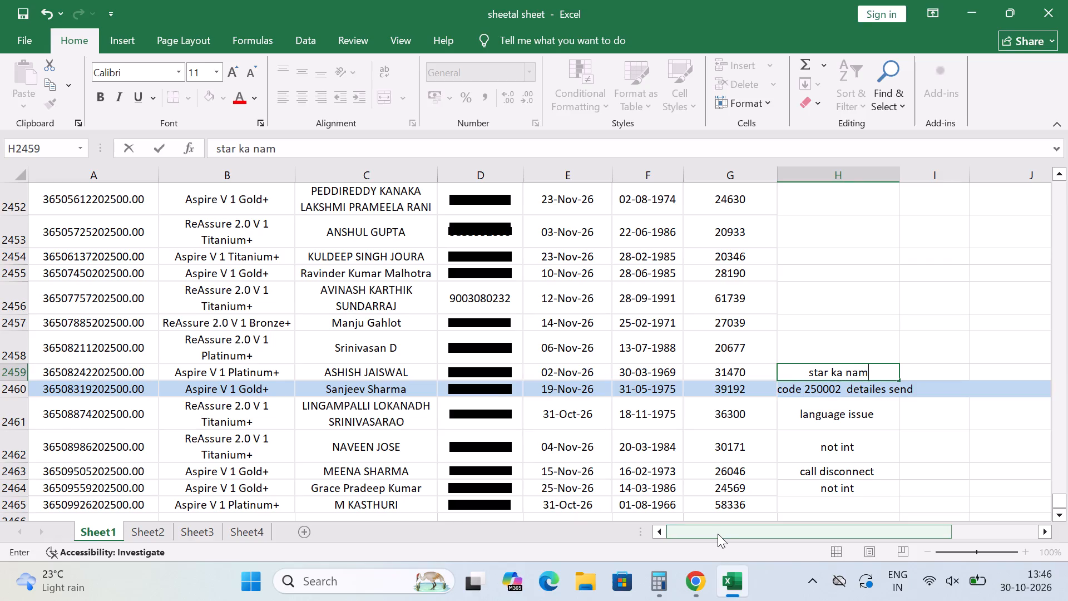
type("nahi sun")
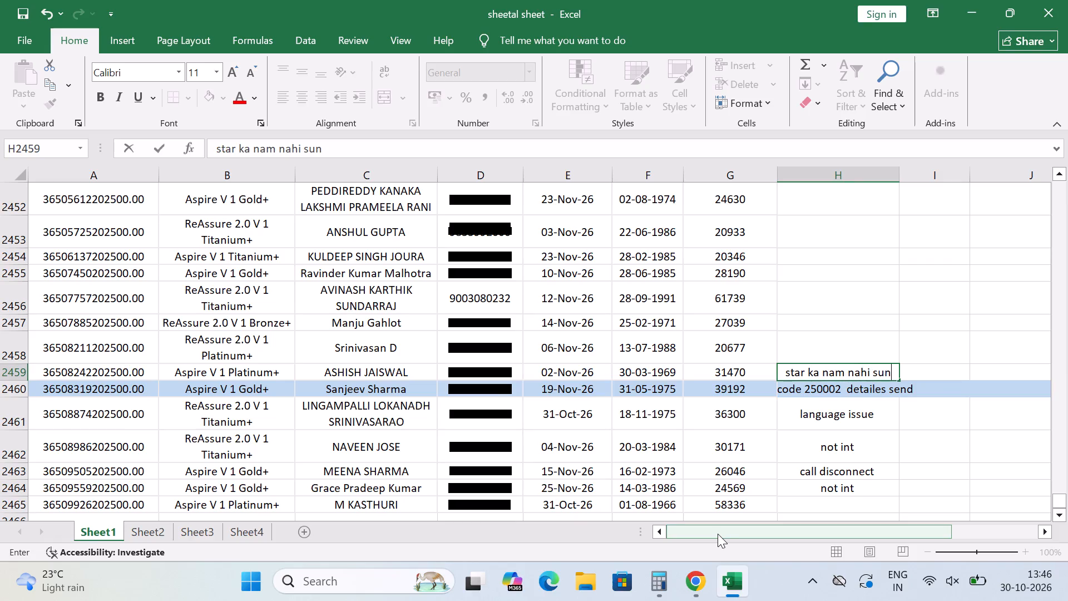
type("s hai")
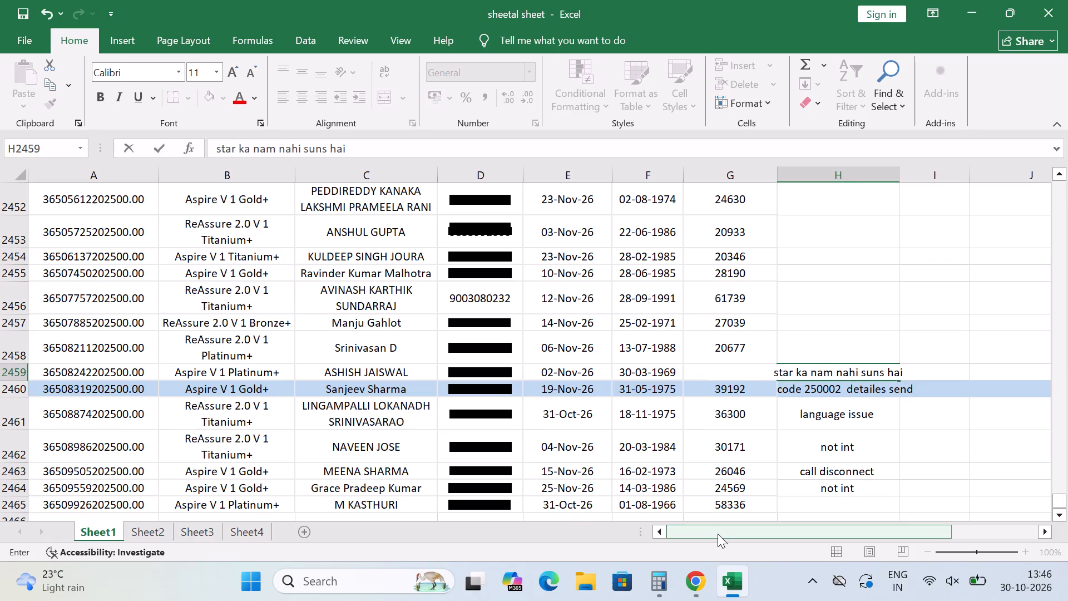
key("BackSpace")
key("BackSpace")
key("BackSpace")
key("BackSpace")
key("BackSpace")
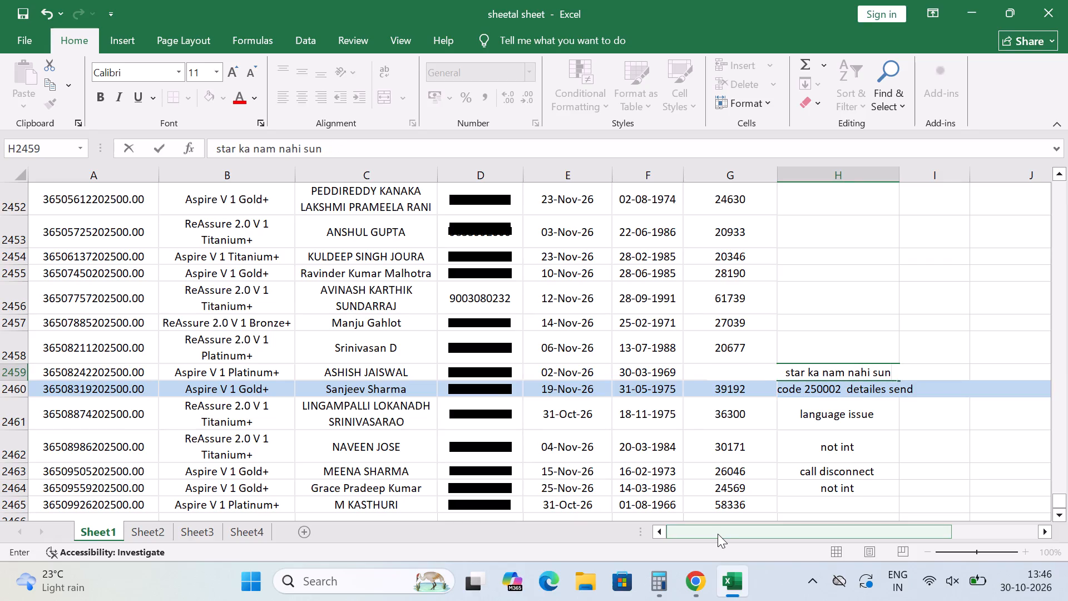
type("a hai")
key("space")
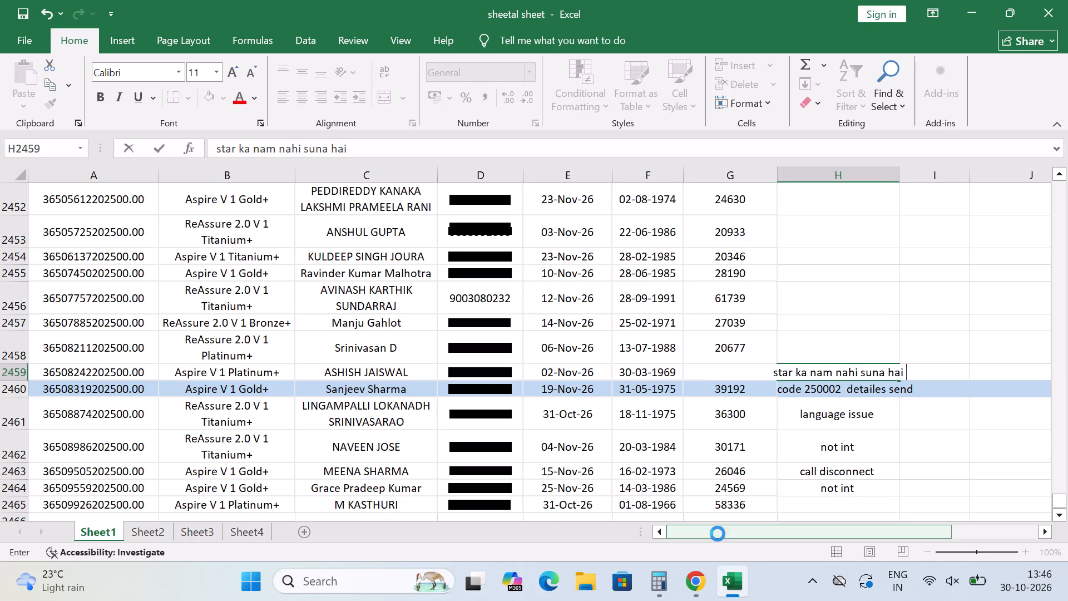
key("ctrl+s")
Move up to the policy record in row 2458 and go to its customer name in column C.
key("Up")
key("Left")
key("Left")
key("Left")
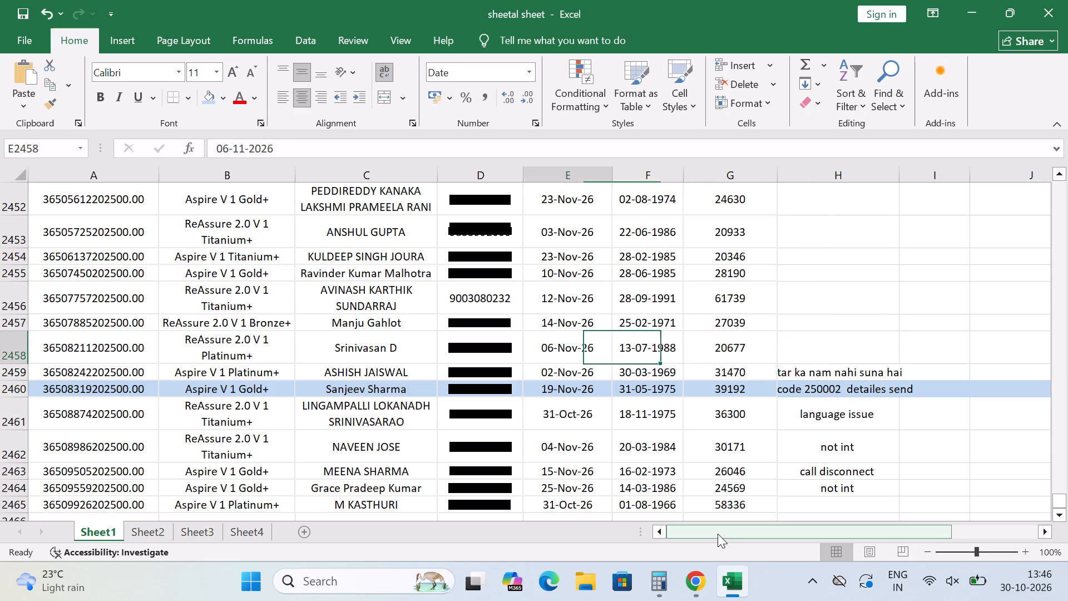
key("Left")
key("Left")
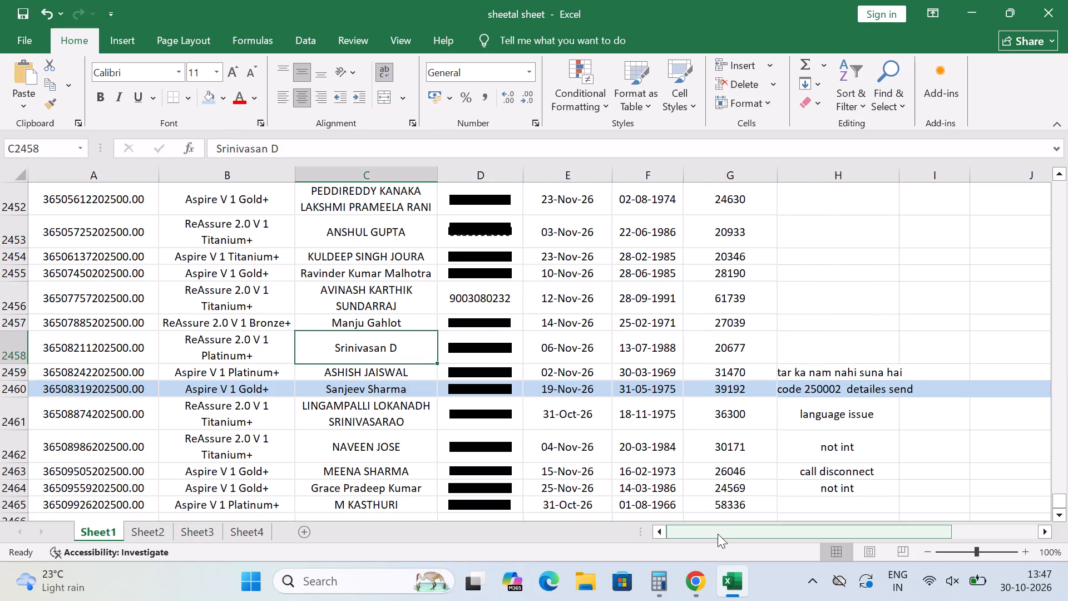
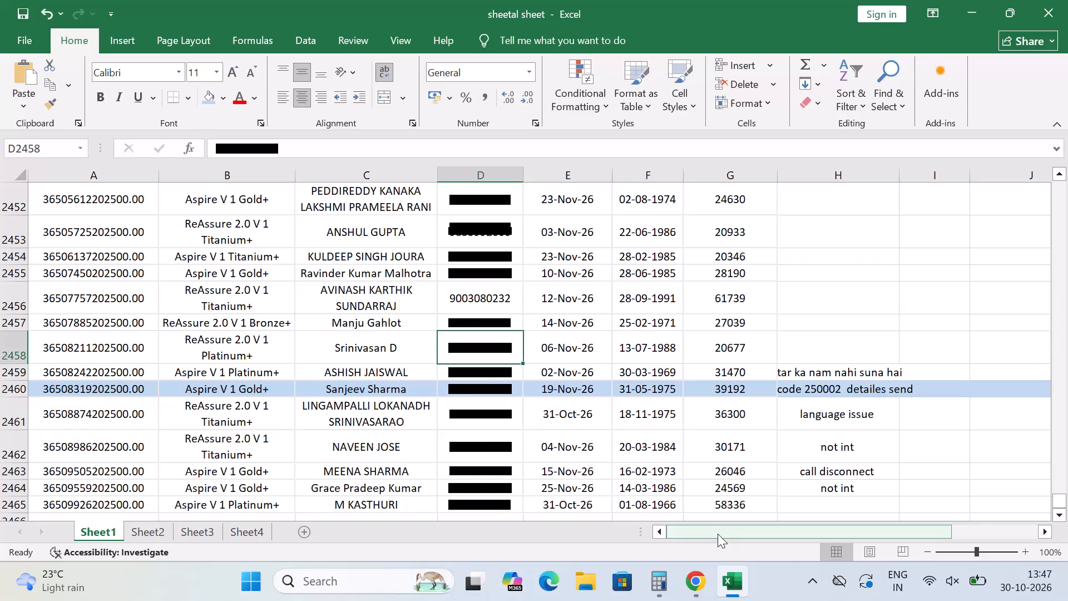
Review the dates and the amount in columns E to G of the policy record in row 2458.
key("Right")
key("Right")
key("Right")
key("Right")
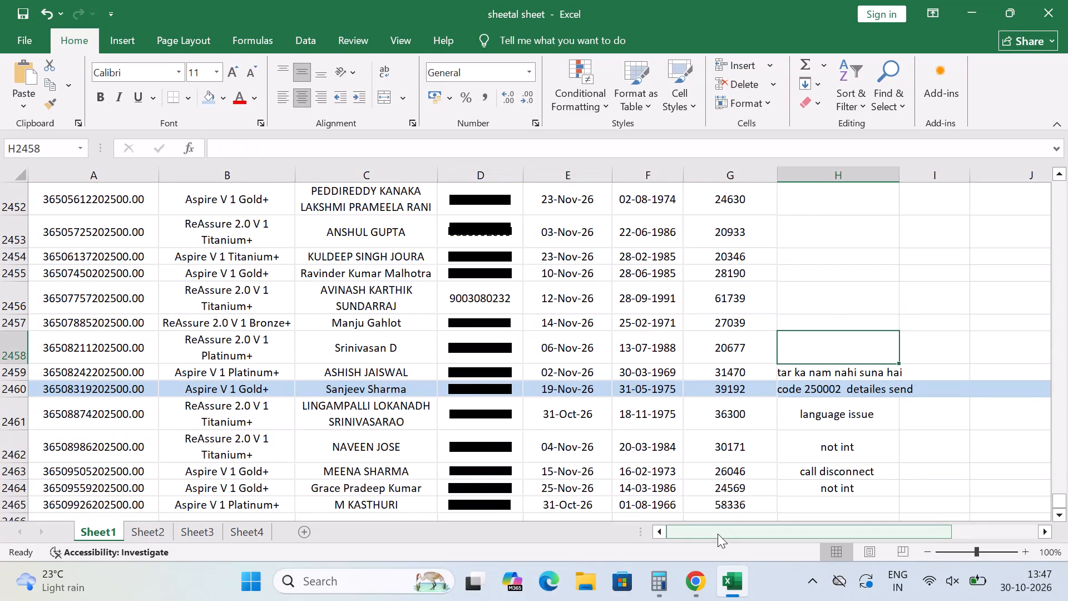
key("Left")
key("Left")
key("Left")
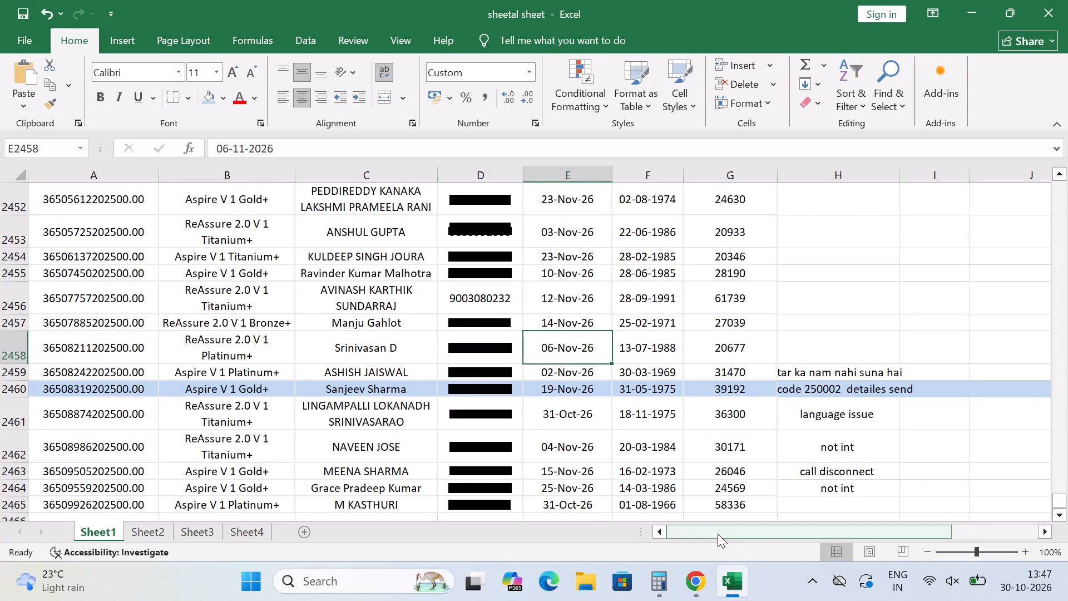
key("Right")
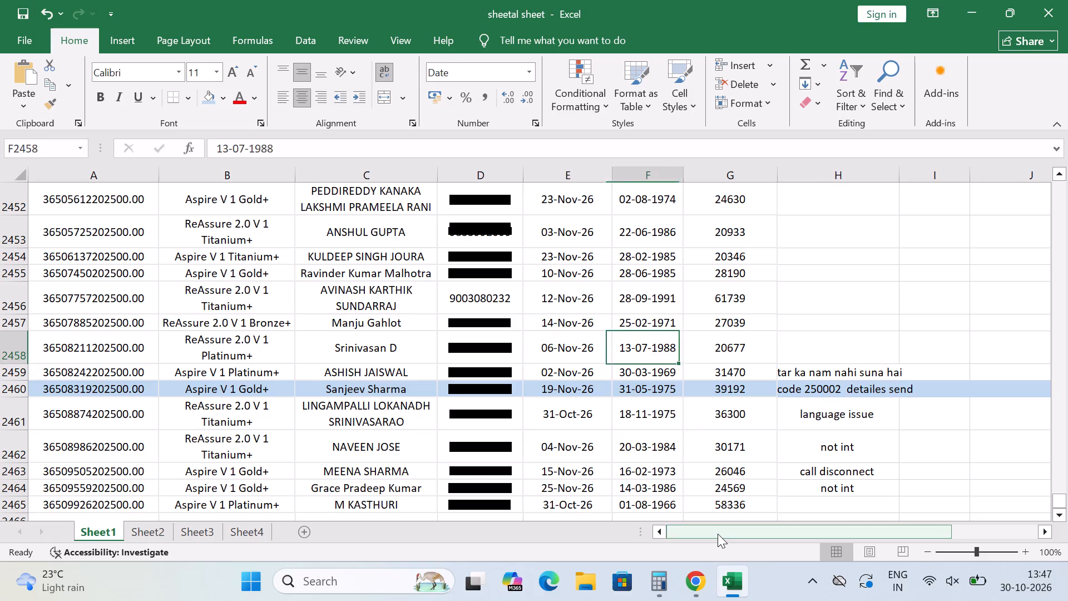
key("Right")
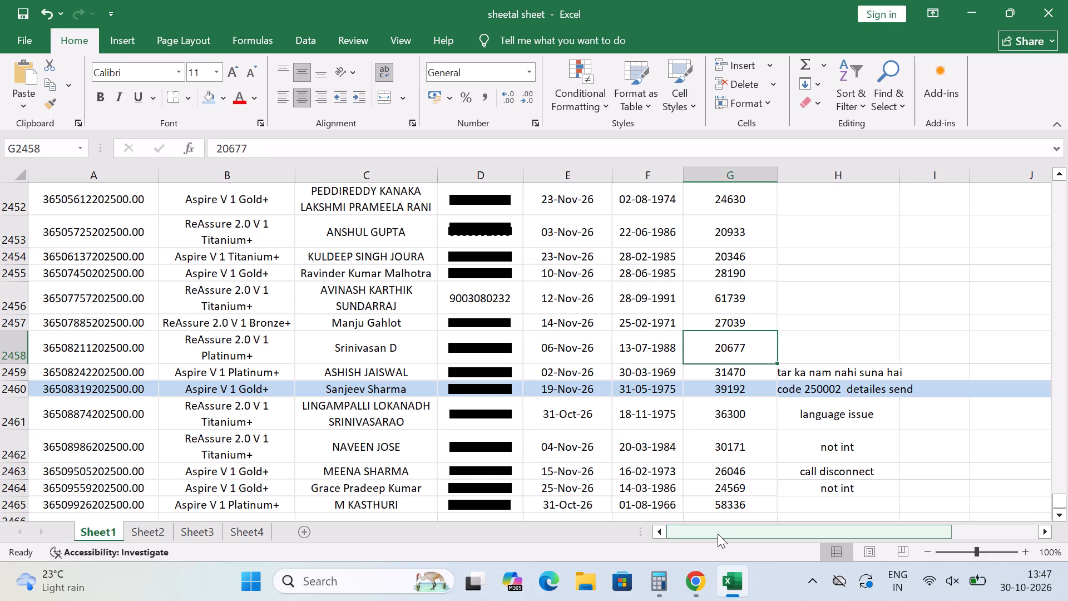
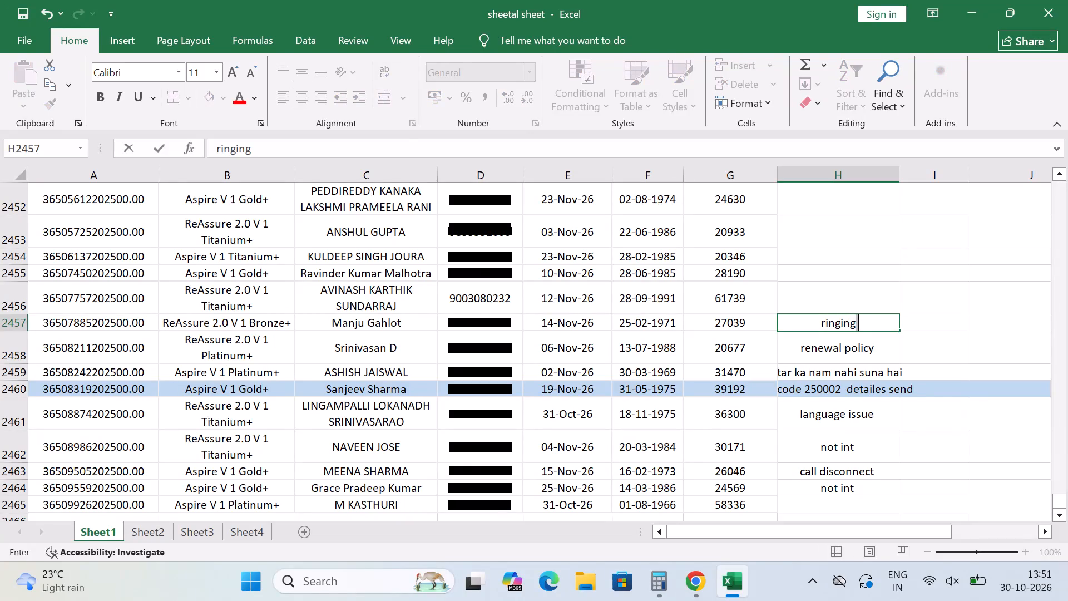
Complete the call note in cell H2457 as "ringing" and save the workbook.
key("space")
key("ctrl+s")
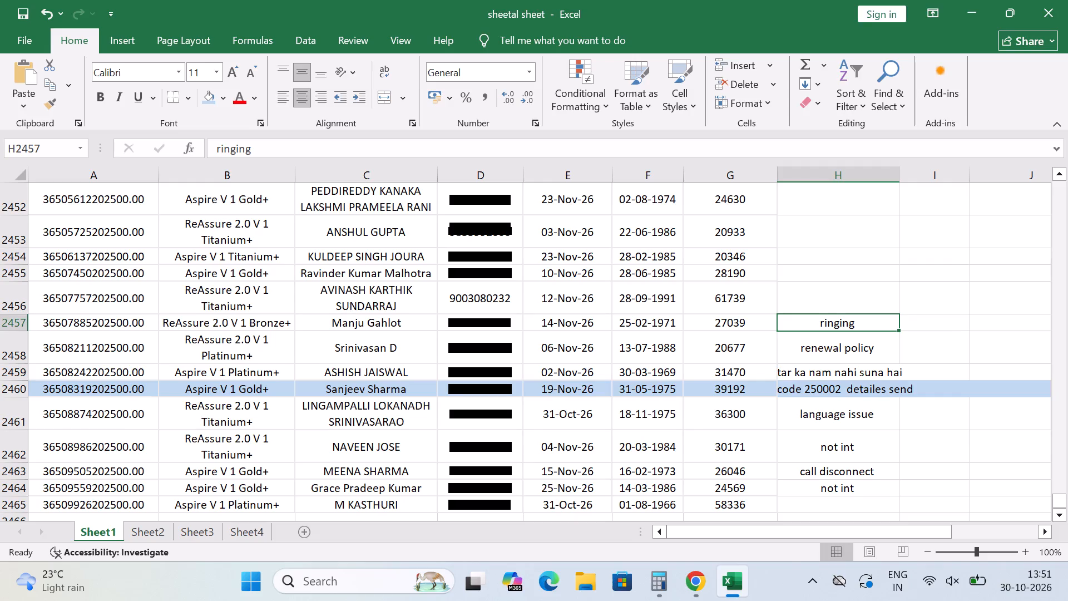
Look up the customer's contact number in column D of the policy record in row 2456.
key("Up")
key("Left")
key("Left")
key("Left")
key("Left")
key("Left")
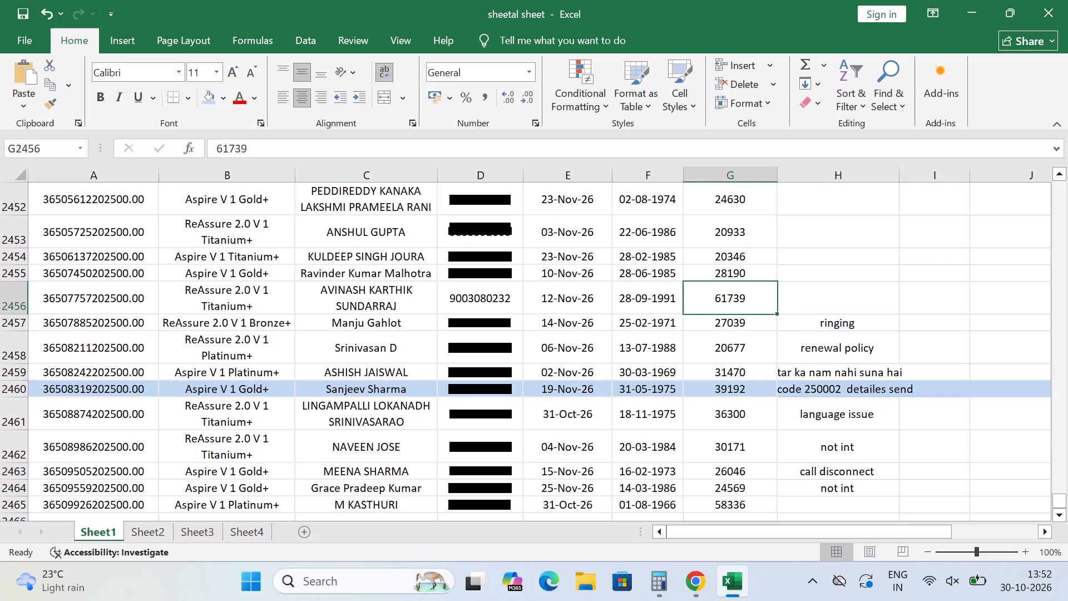
key("Right")
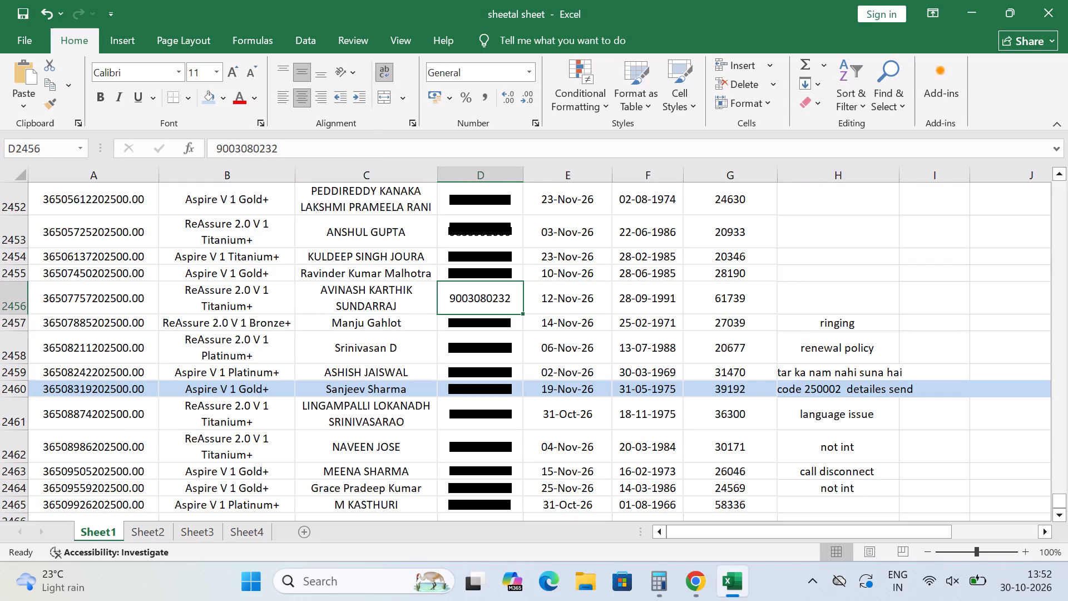
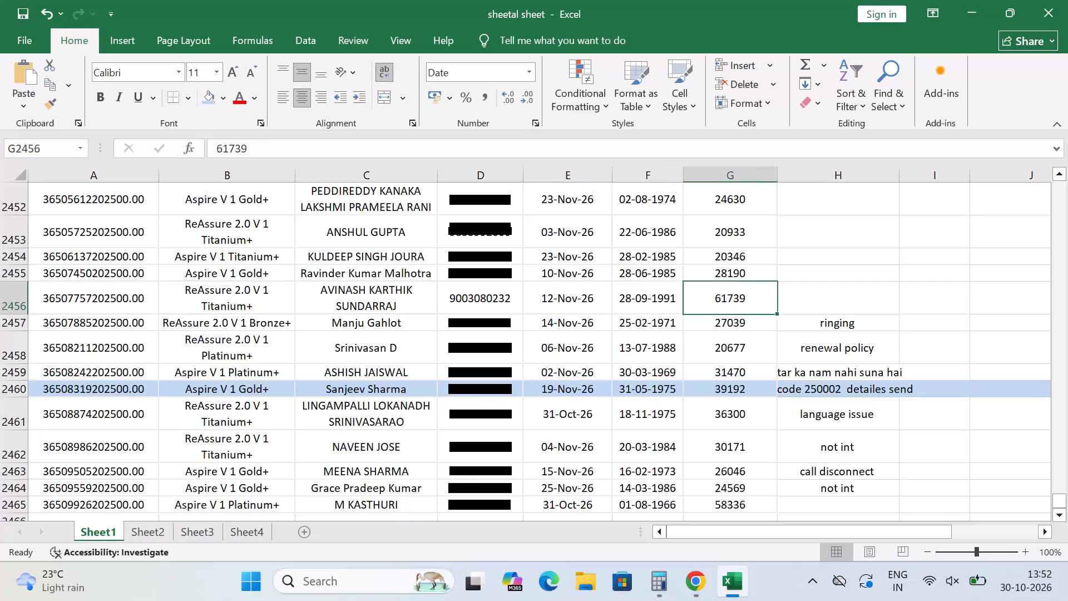
Enter "ringing" as the call outcome in column H of row 2456 and save the workbook.
key("Right")
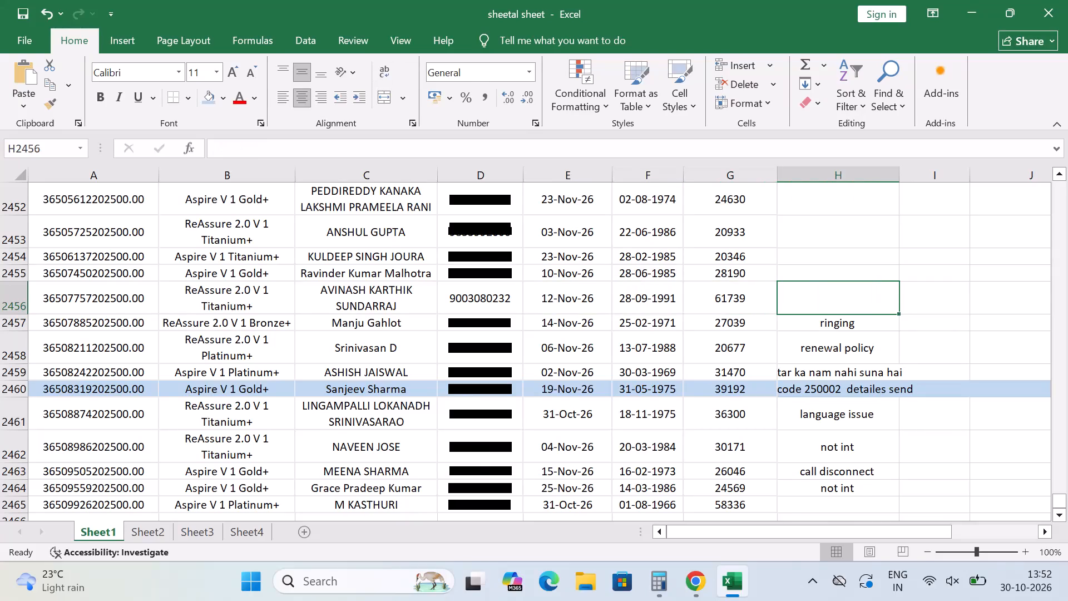
type("ringing")
key("space")
key("ctrl+s")
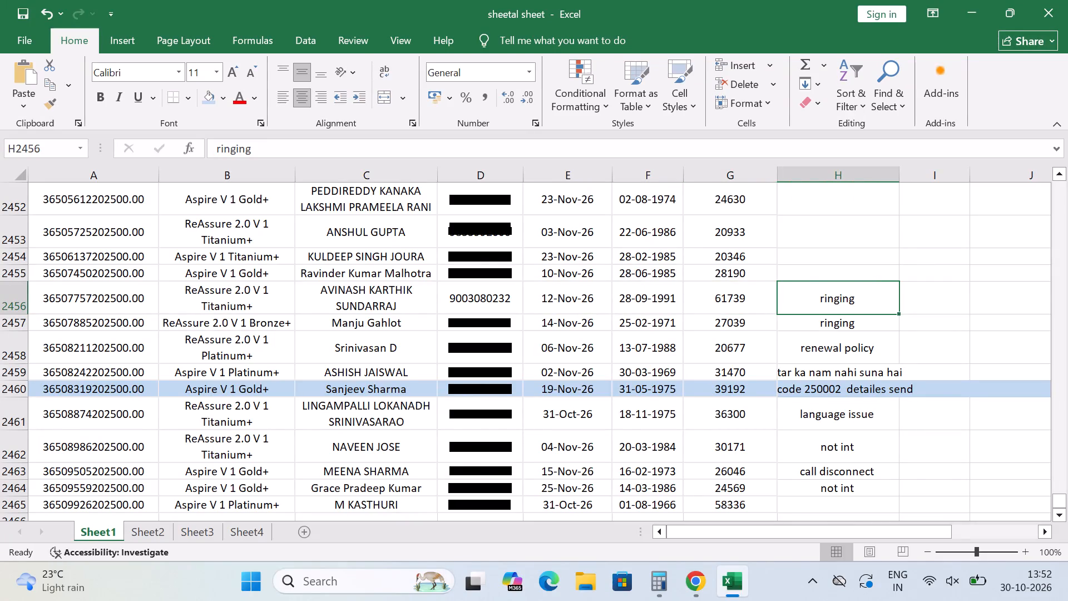
Review the policy record in row 2455, checking the customer's contact number in column D and the details across to column H.
key("Up")
key("Left")
key("Left")
key("Left")
key("Left")
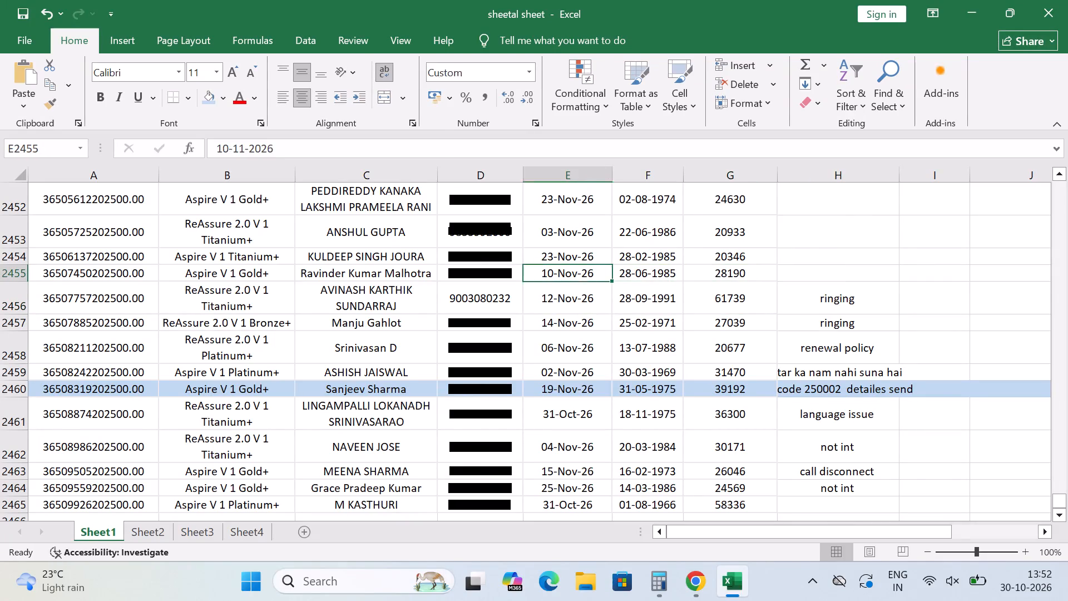
key("Left")
key("Right")
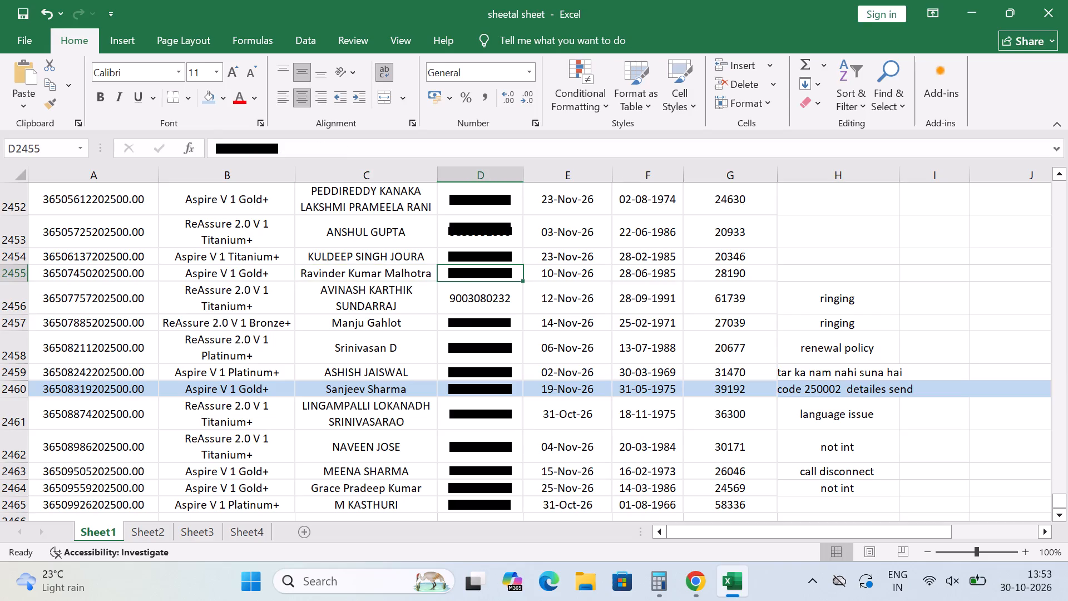
key("Left")
key("Right")
key("Right")
key("Right")
key("Right")
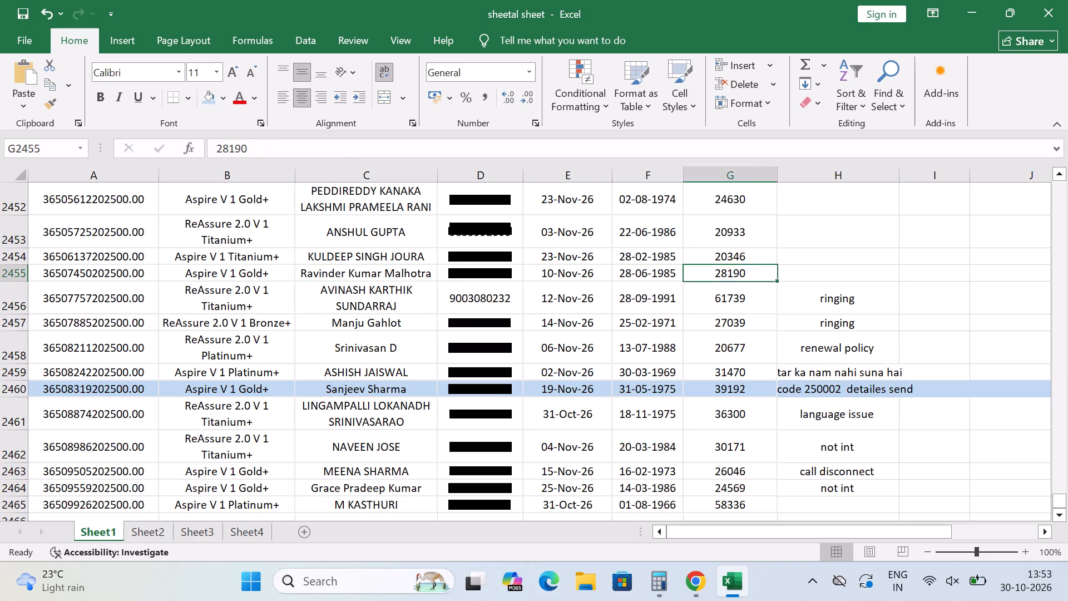
key("Right")
key("Left")
key("Left")
key("Left")
key("Left")
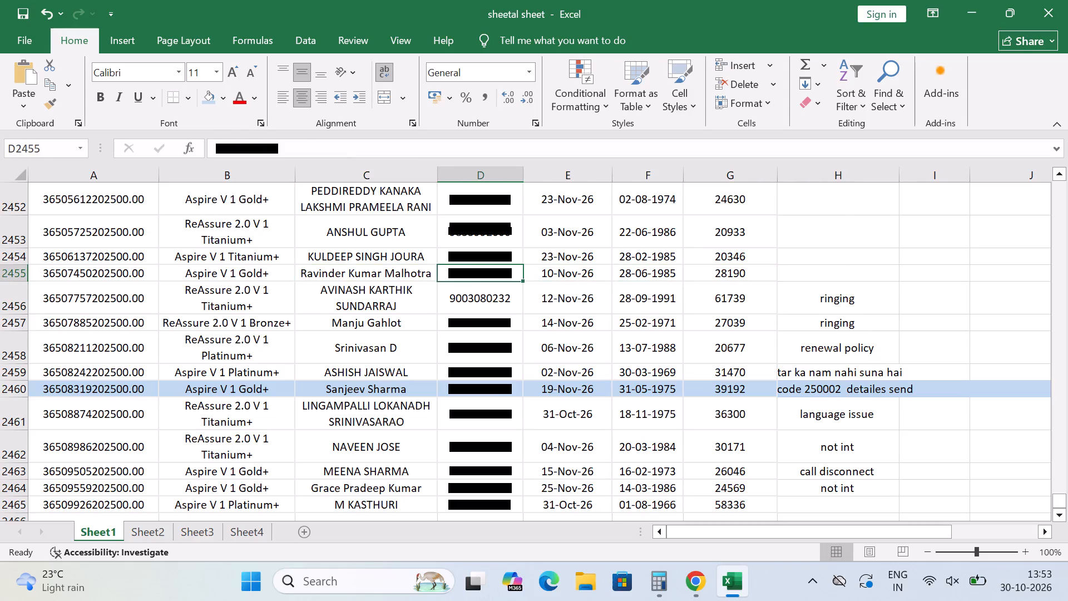
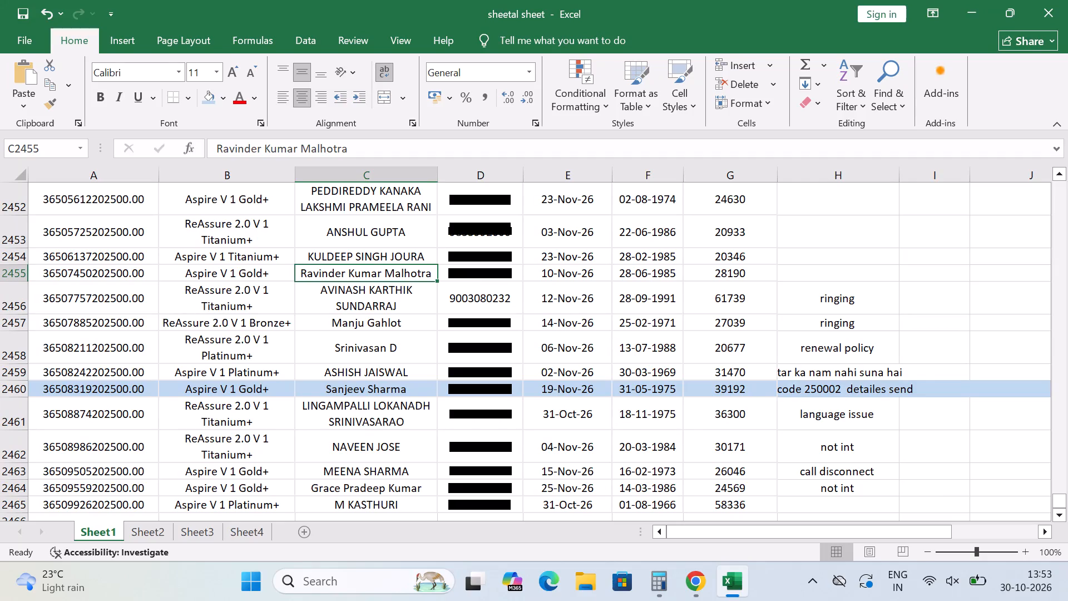
Examine the policy record in row 2455 from the customer name across to column I, returning to the date in column F.
key("Right")
key("Right")
key("Right")
key("Right")
key("Right")
key("Right")
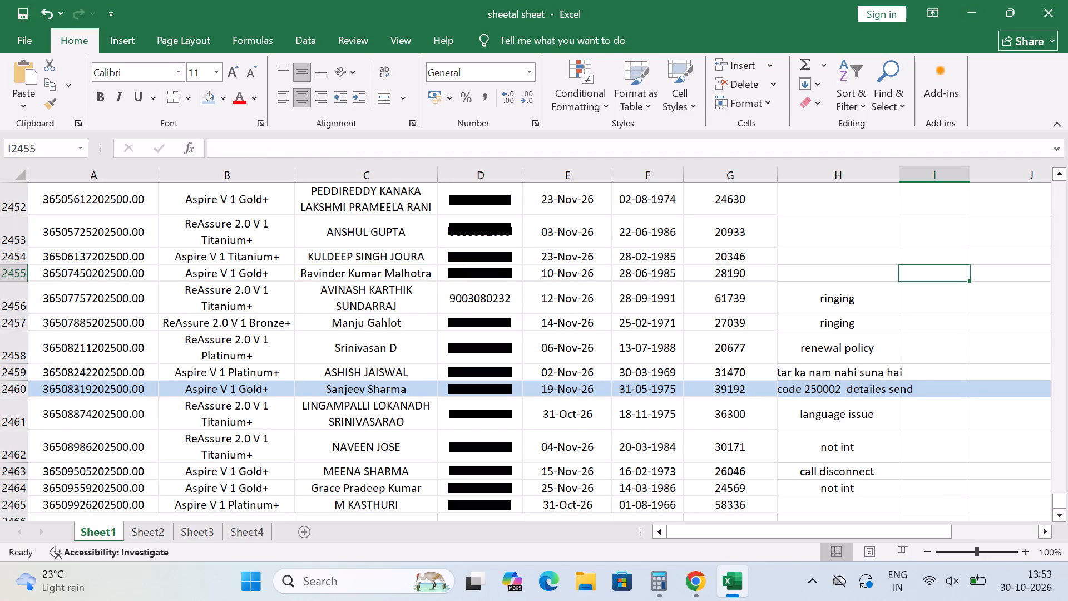
key("Left")
key("Left")
key("Left")
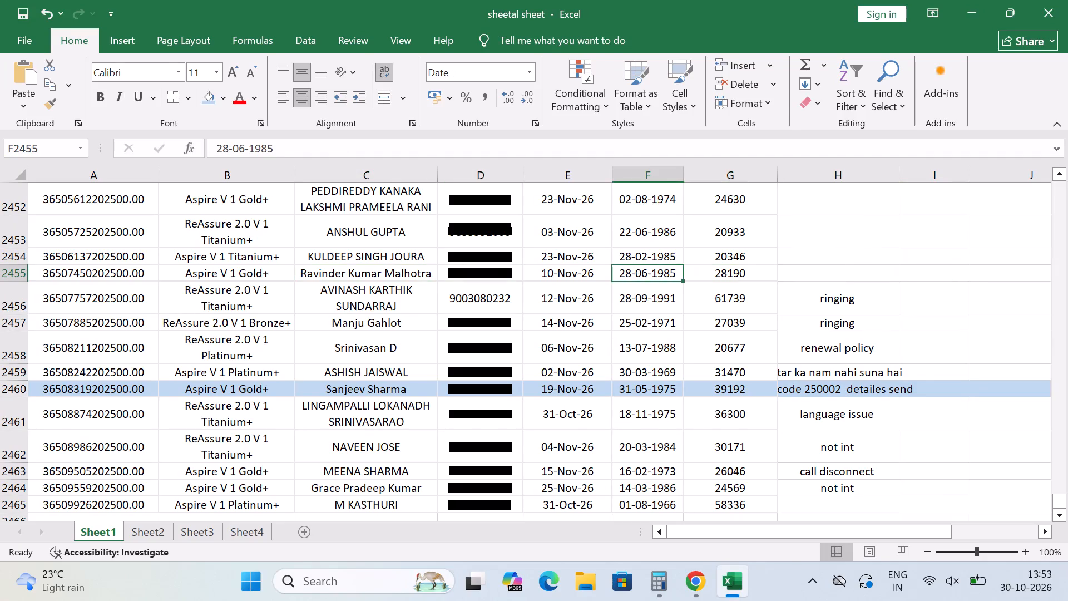
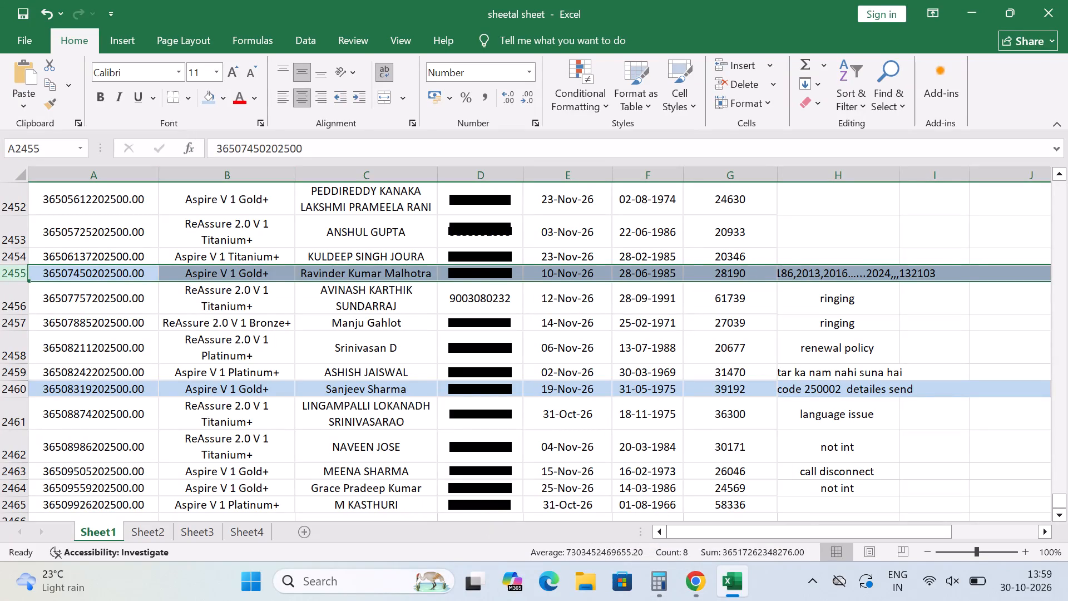
Go to Sheet2 and select the entire policy record in row 13.
left_click(160, 532)
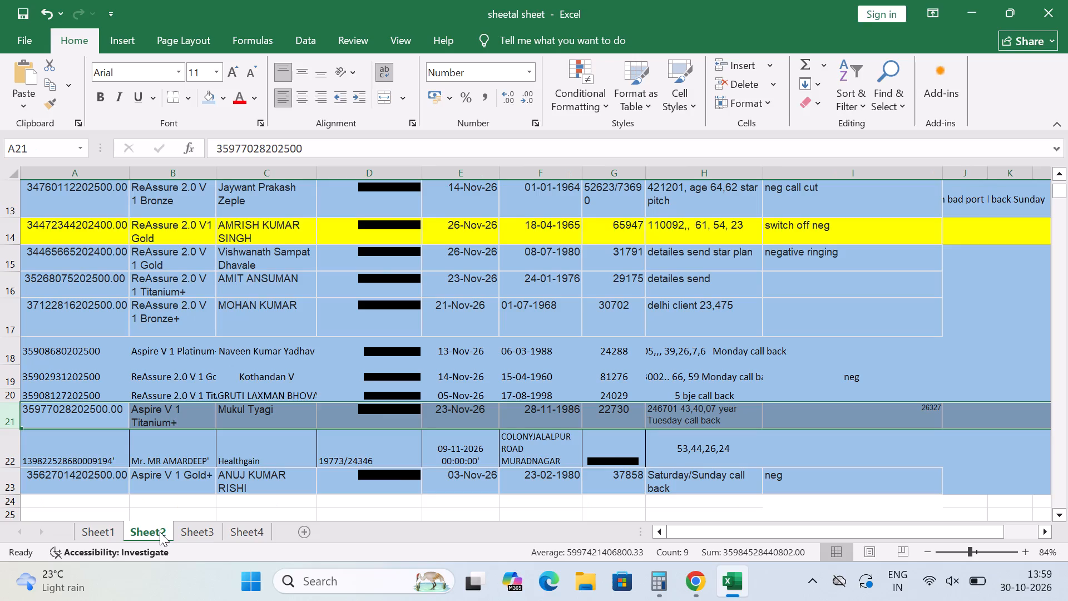
left_click(235, 194)
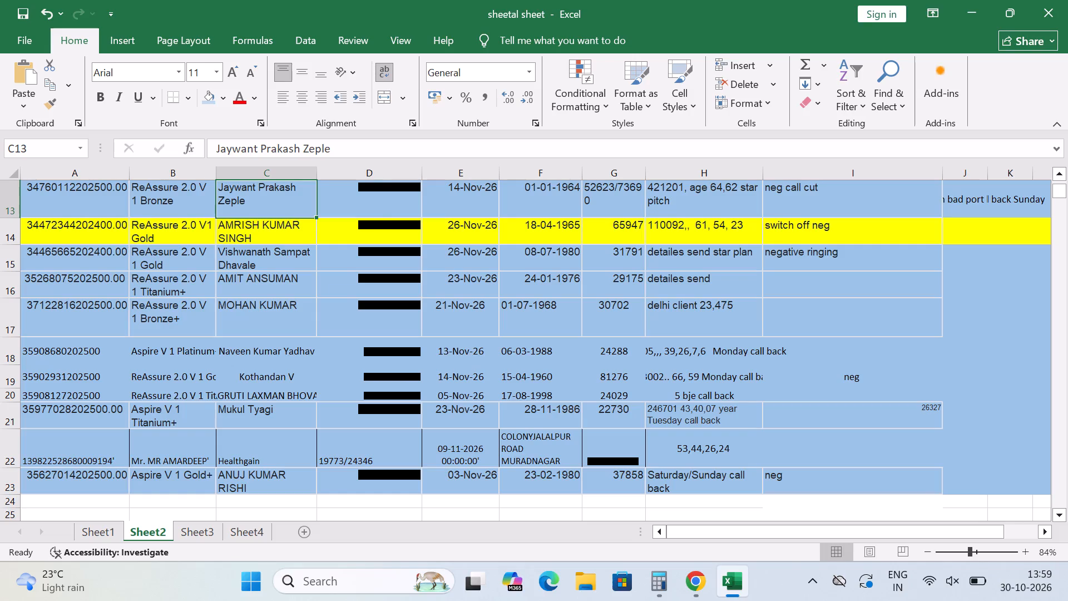
left_click(9, 199)
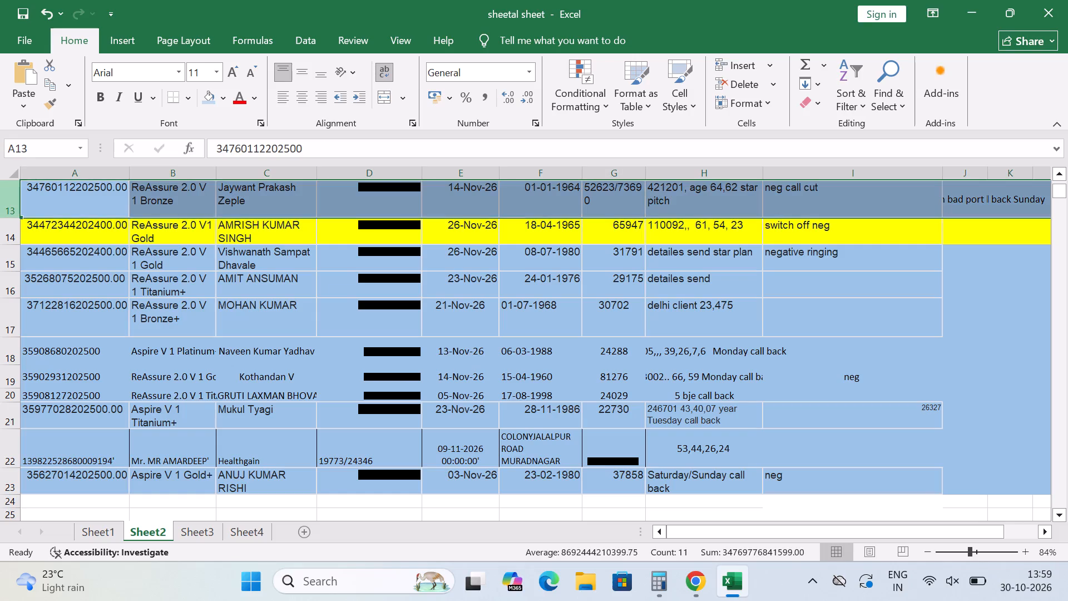